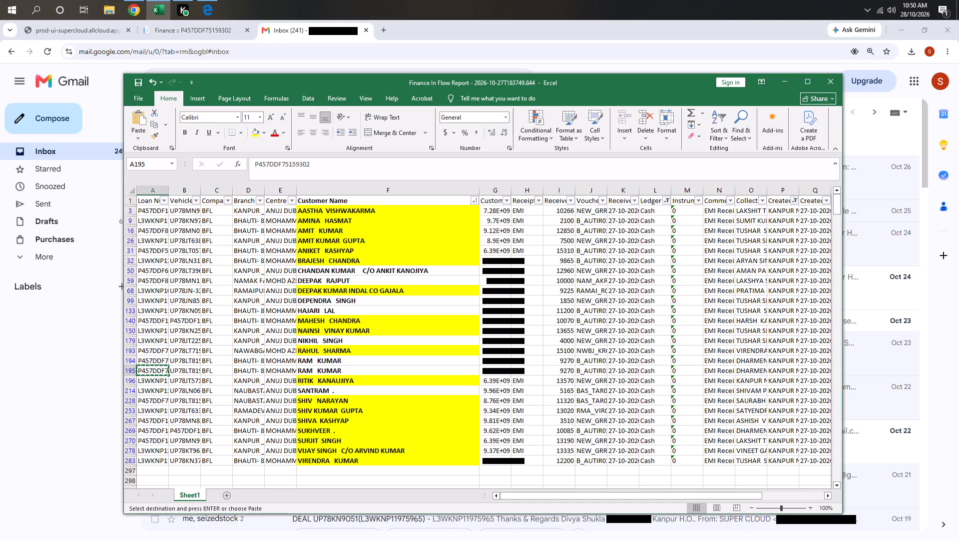
Highlight the customer name cells in rows 179, 133, 59 and 195 with yellow fill.
left_click(318, 345)
left_click(322, 338)
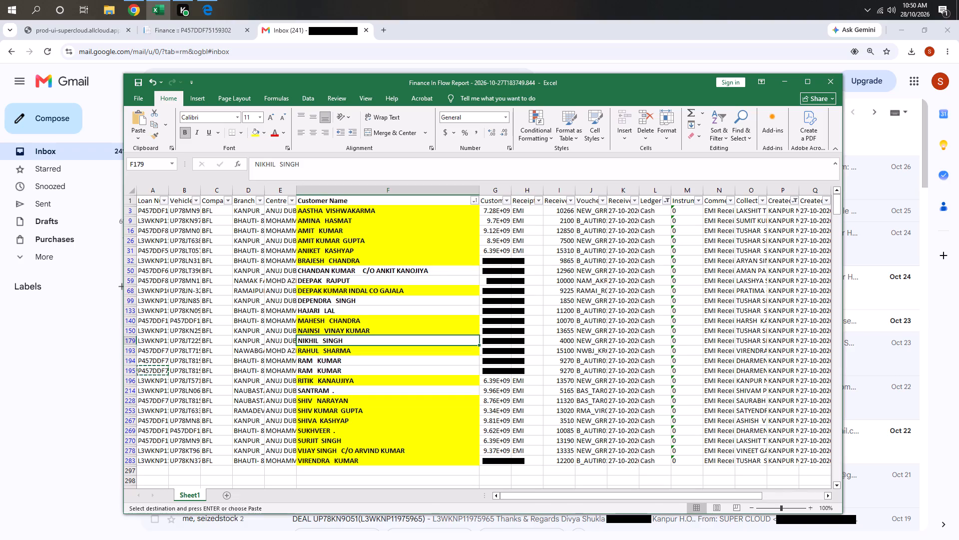
left_click(256, 136)
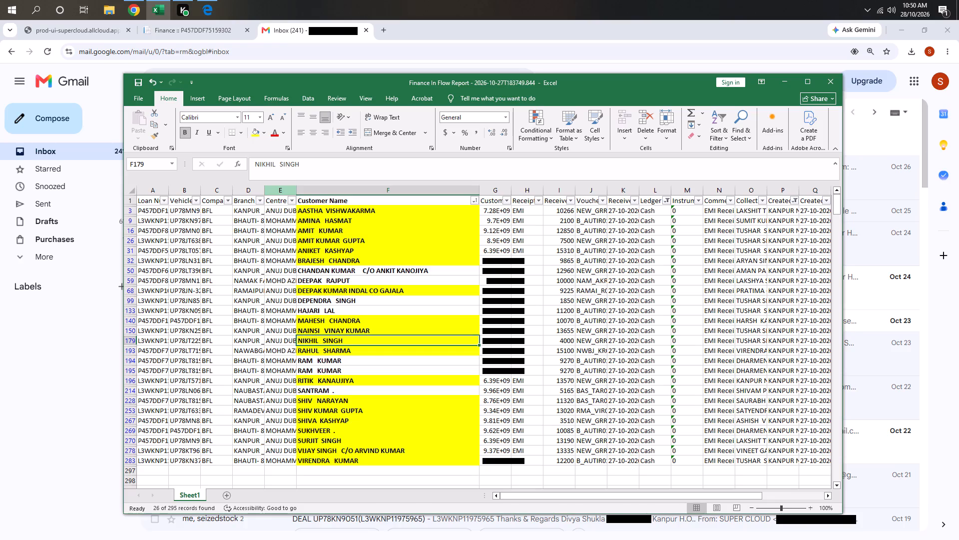
left_click(313, 310)
left_click(256, 133)
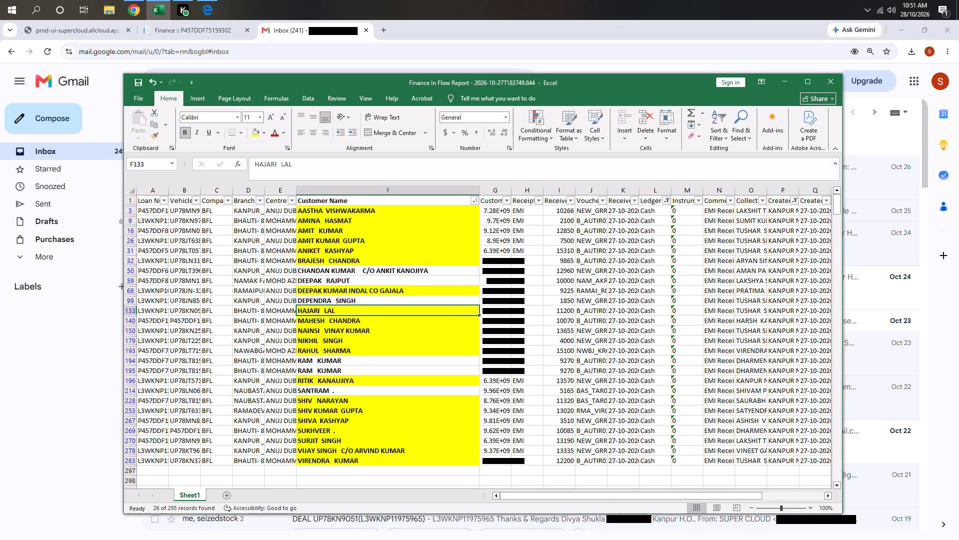
left_click(313, 283)
left_click(252, 128)
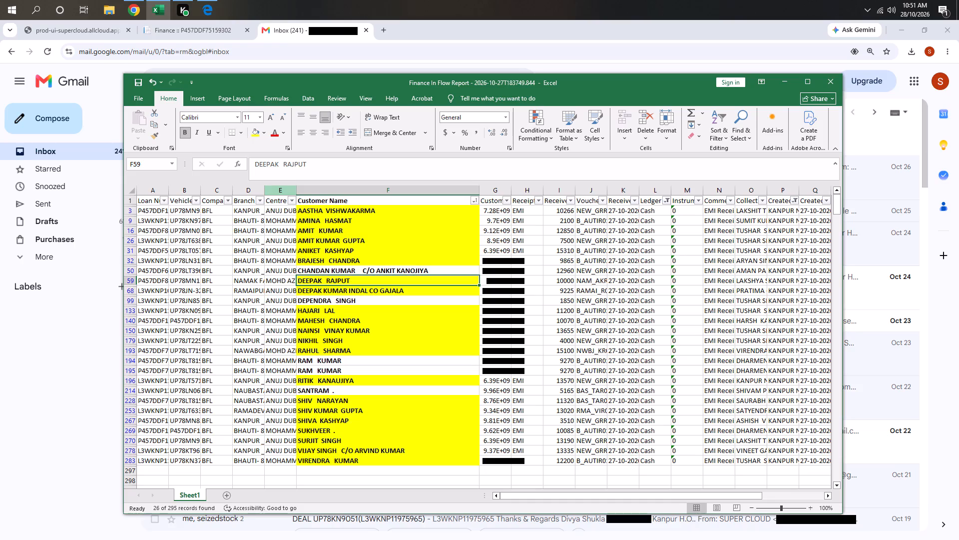
left_click(330, 369)
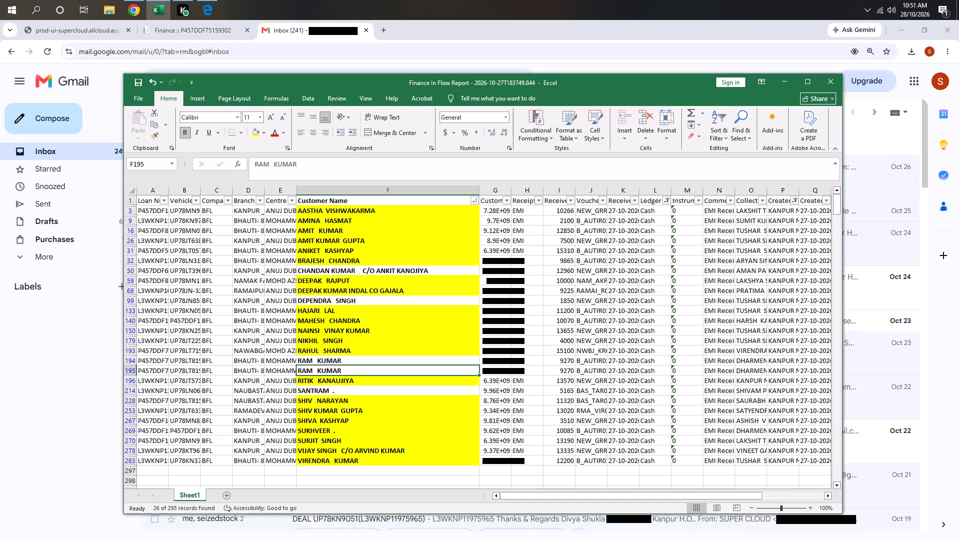
left_click(251, 134)
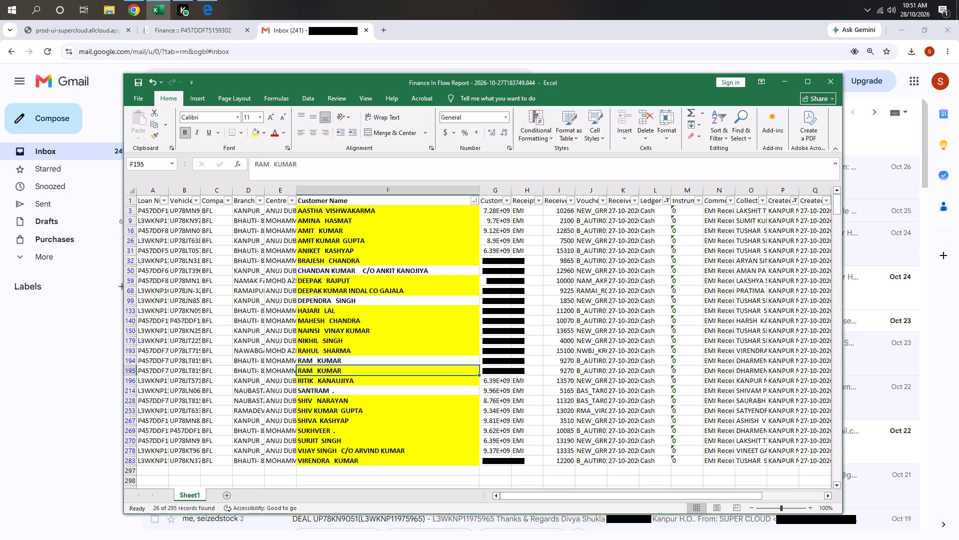
Check the remaining unhighlighted customer rows and fill the customer name cell in row 214 with yellow.
left_click(350, 274)
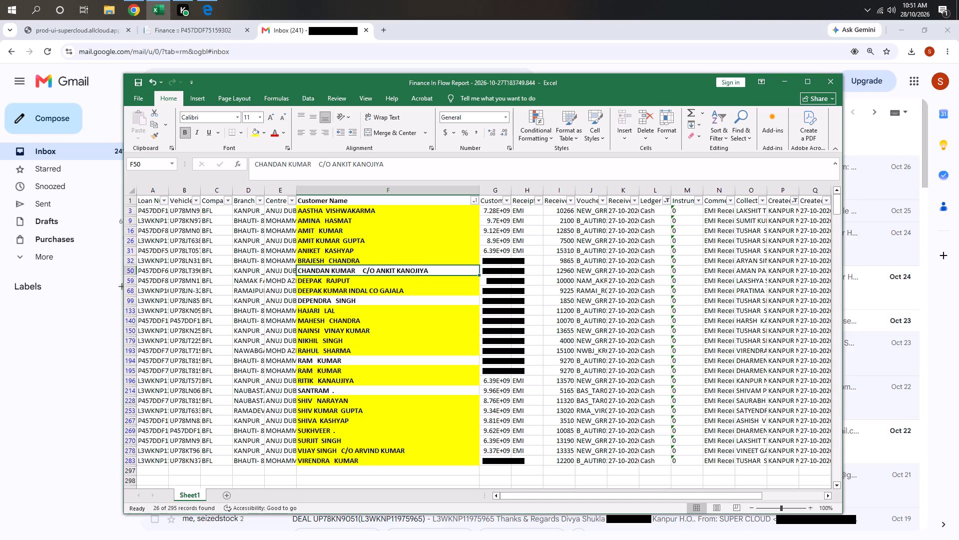
left_click(341, 303)
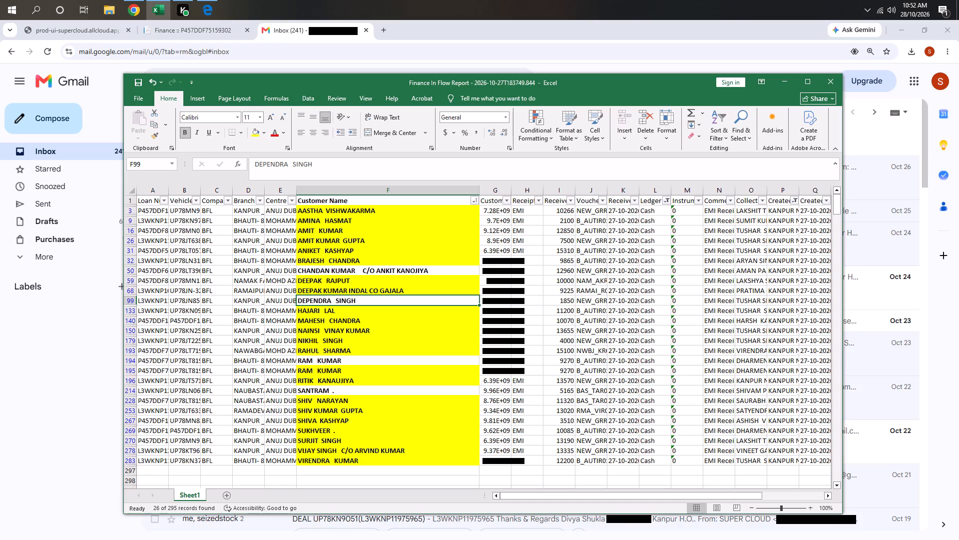
left_click(346, 361)
left_click(362, 399)
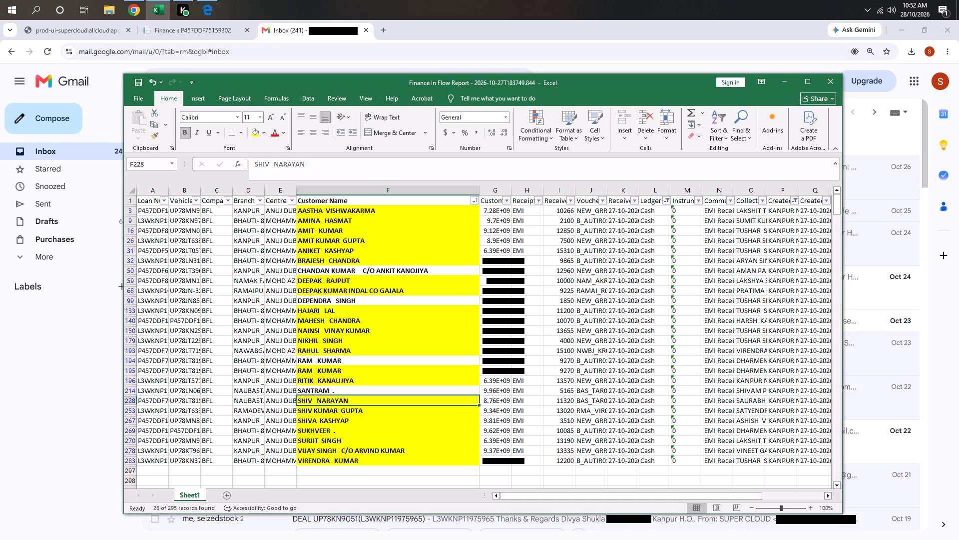
left_click(360, 395)
left_click(259, 134)
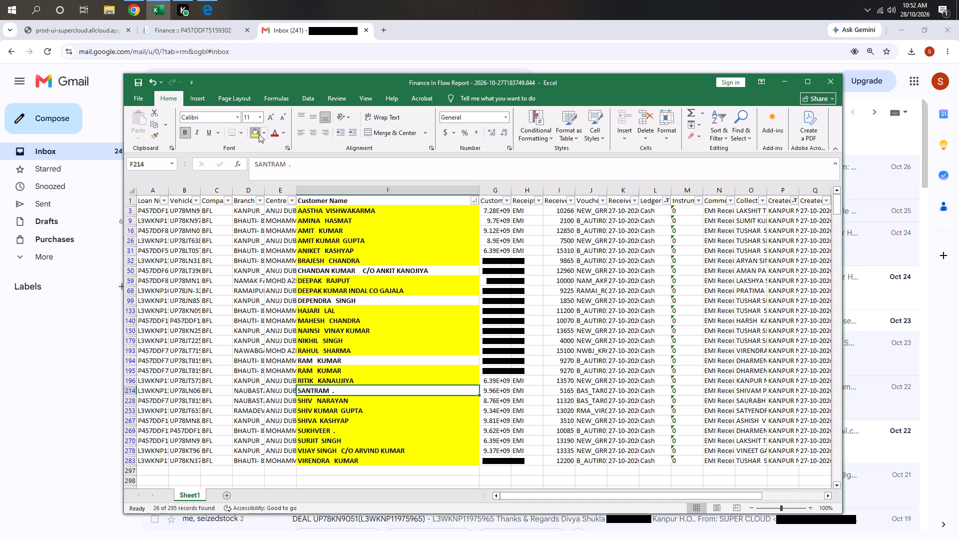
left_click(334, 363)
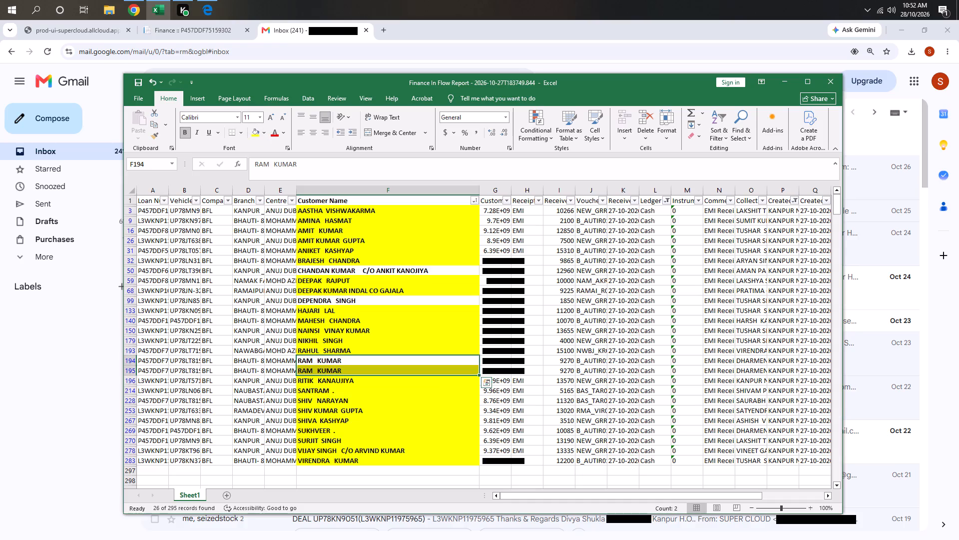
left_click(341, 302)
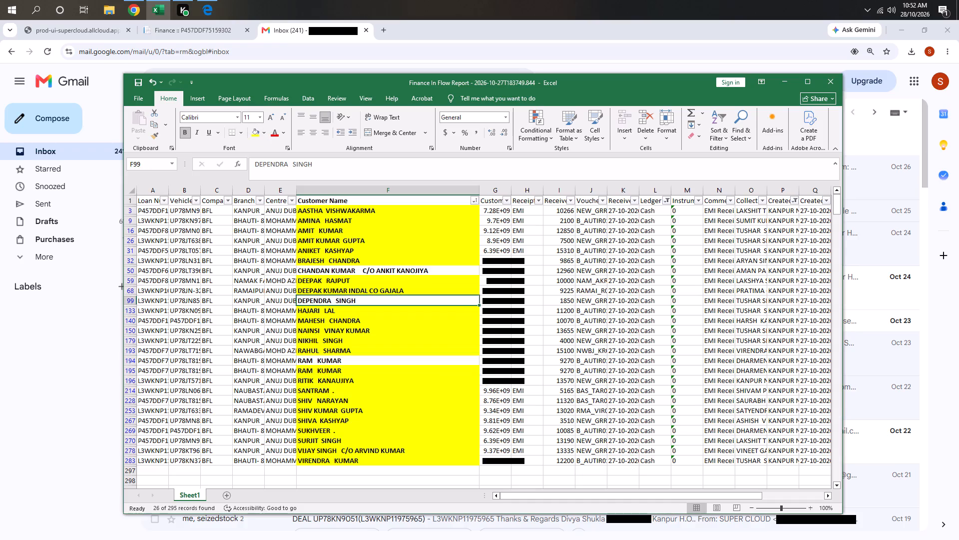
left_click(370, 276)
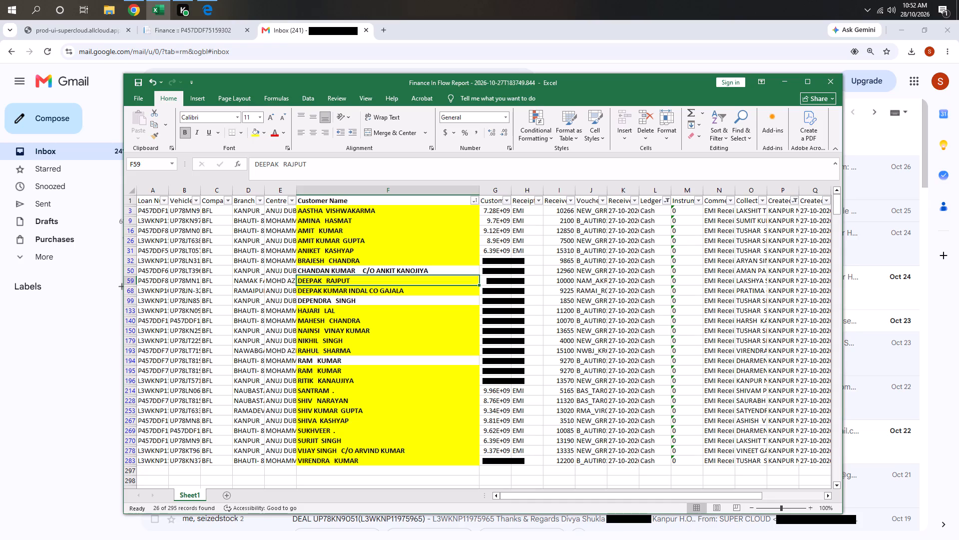
Highlight the customer name cell F99 with yellow fill.
left_click(362, 301)
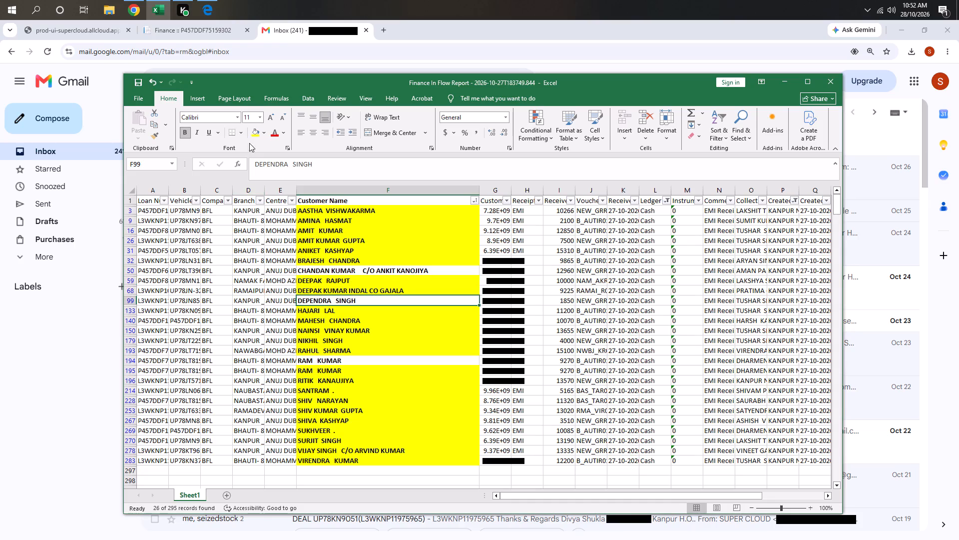
left_click(254, 131)
Examine the unhighlighted entry in row 50 across its receipt, collection and creation columns, comparing it with the entry in row 31.
left_click_drag(389, 271, 555, 268)
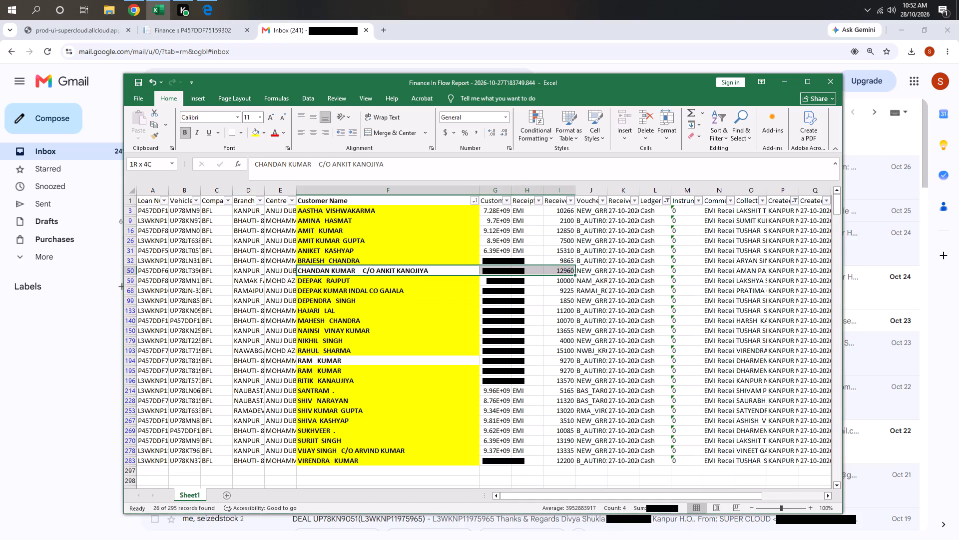
left_click_drag(655, 497, 710, 499)
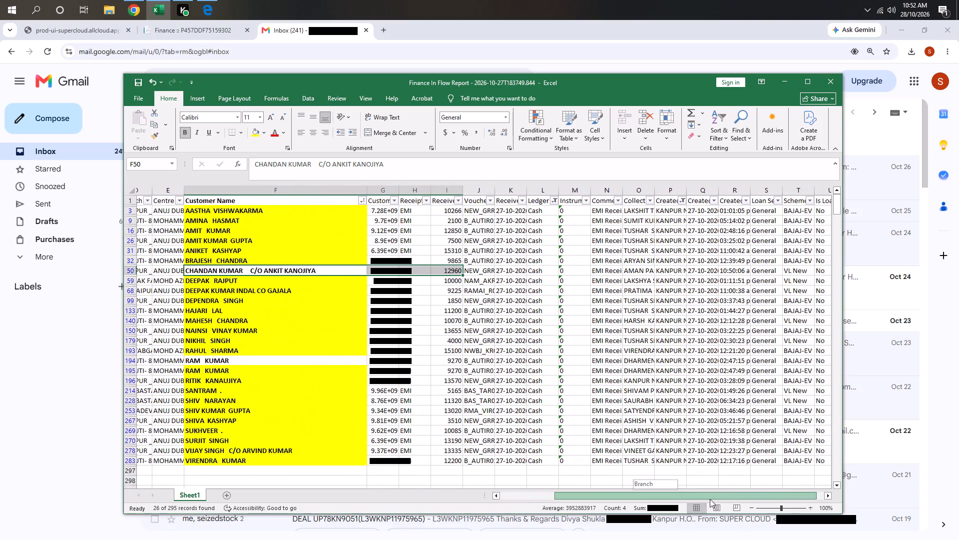
left_click_drag(710, 499, 726, 499)
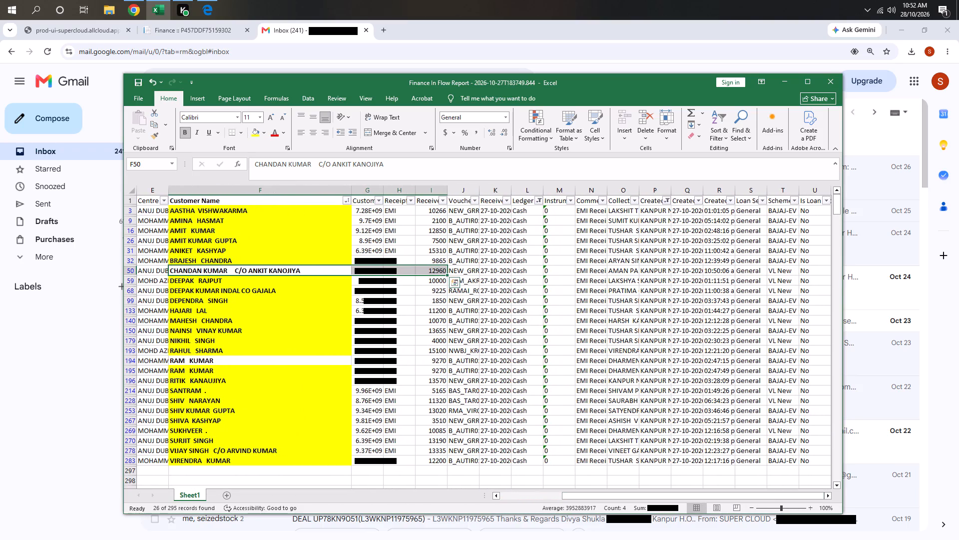
left_click_drag(384, 269, 693, 270)
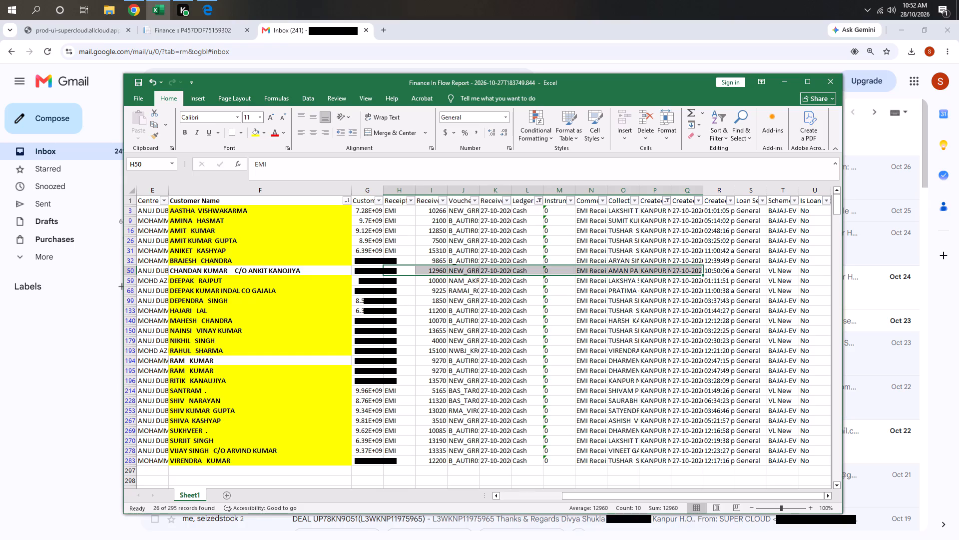
left_click_drag(219, 253, 427, 250)
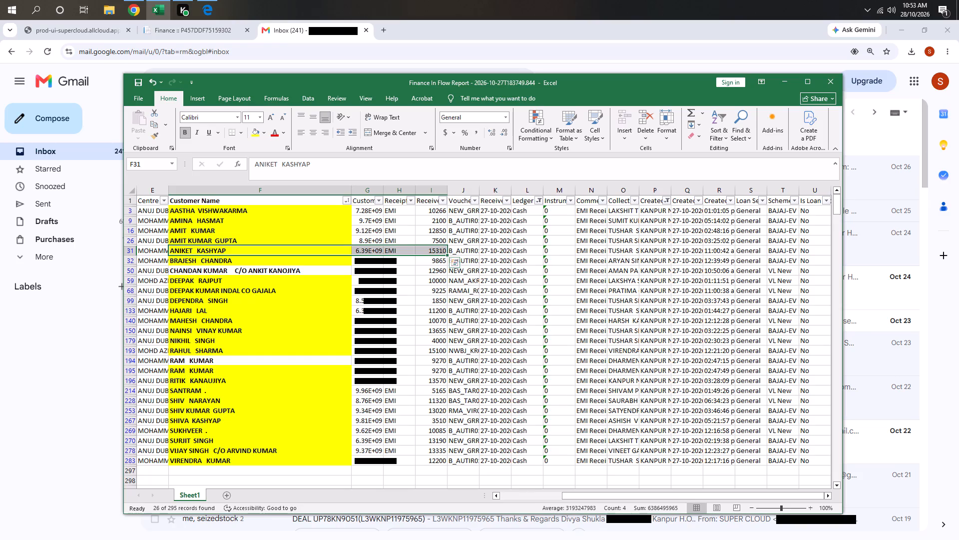
left_click_drag(330, 270, 667, 276)
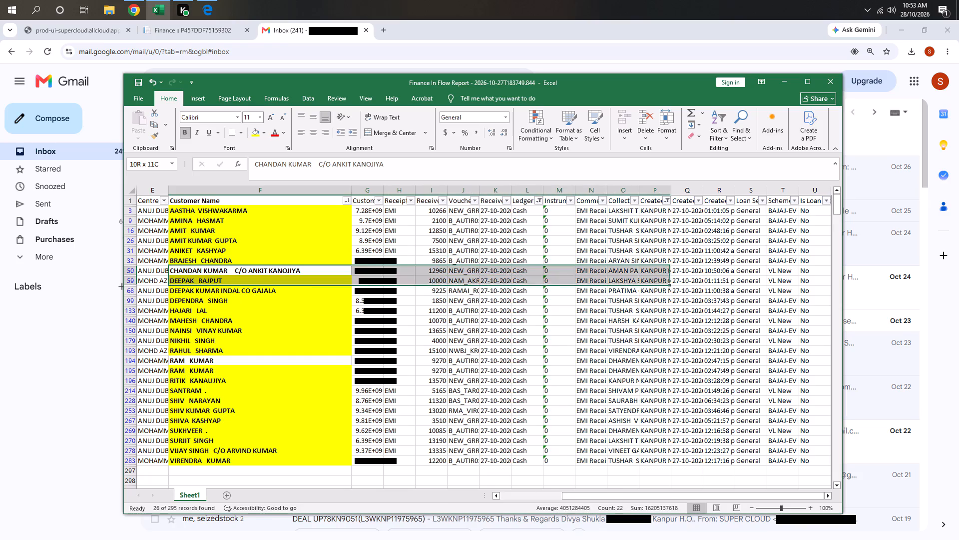
left_click_drag(667, 276, 711, 271)
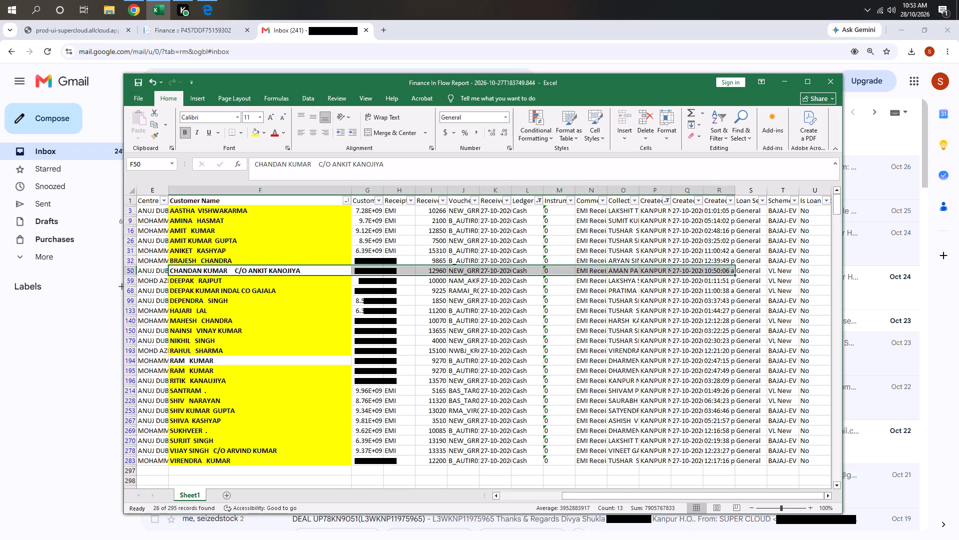
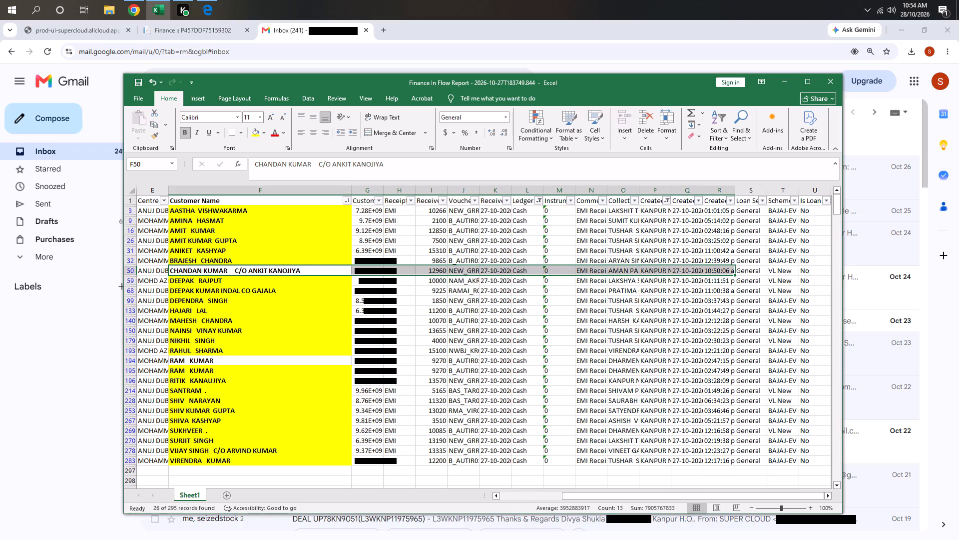
Open the fill colour choices for the customer name cell F16 in the filtered report.
left_click(255, 218)
left_click(414, 227)
left_click(214, 232)
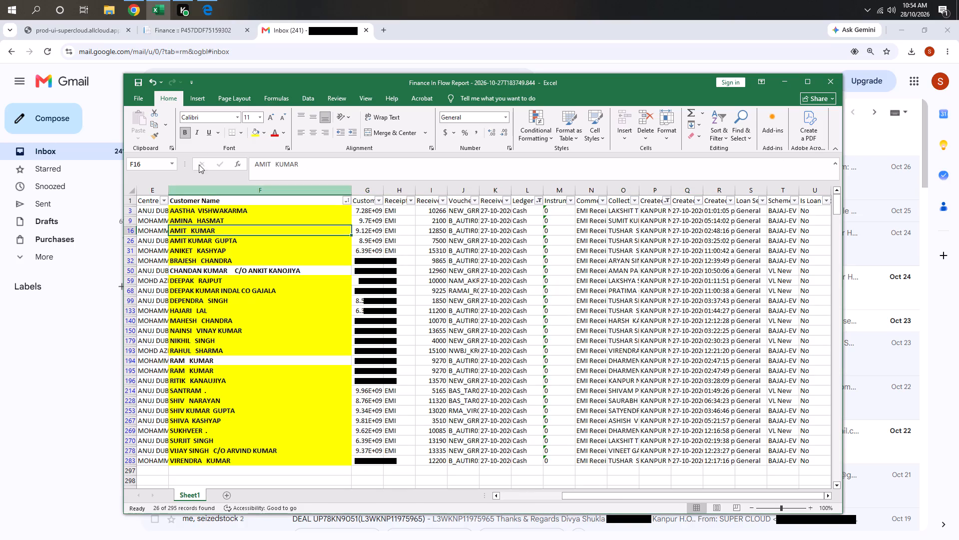
left_click(261, 132)
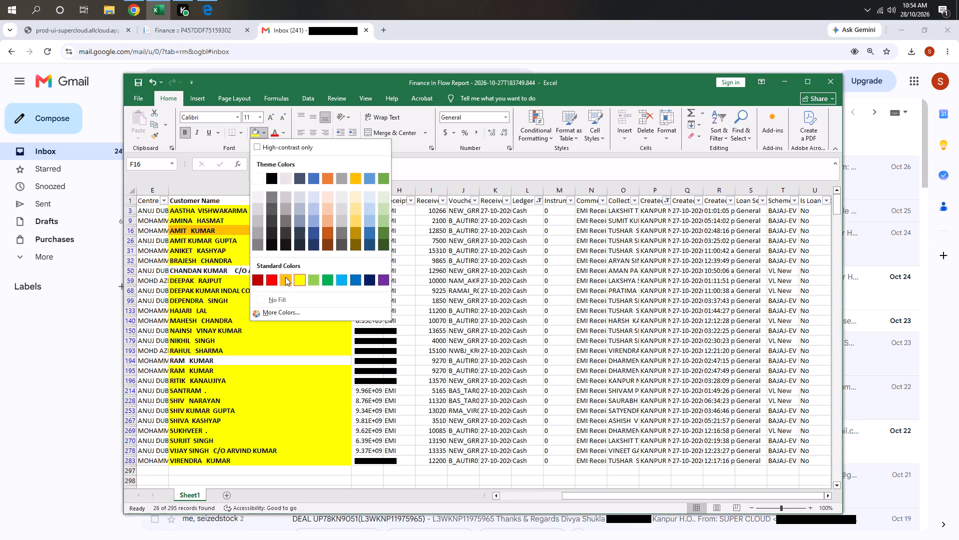
Recolour the customer name cells F16, F195 and F269 with the light blue theme fill.
left_click(314, 222)
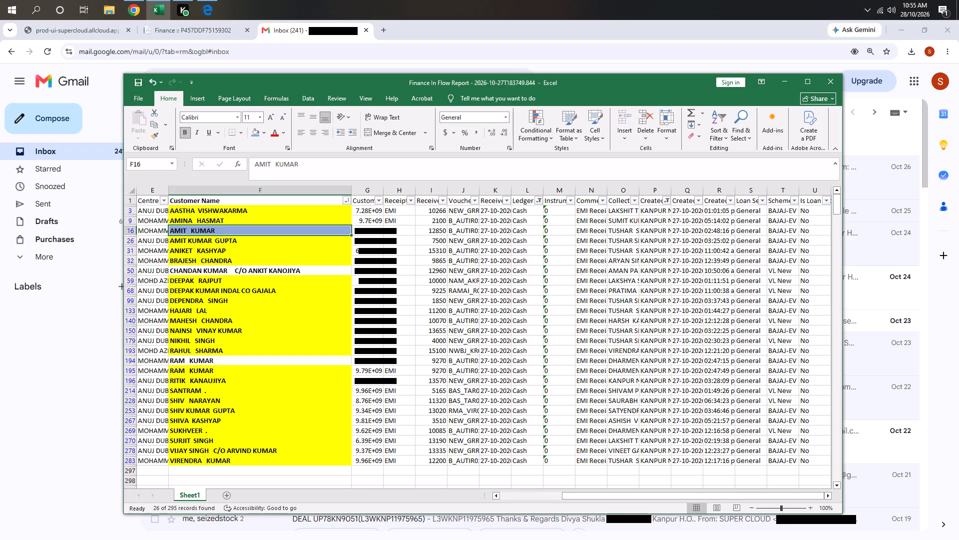
left_click(230, 373)
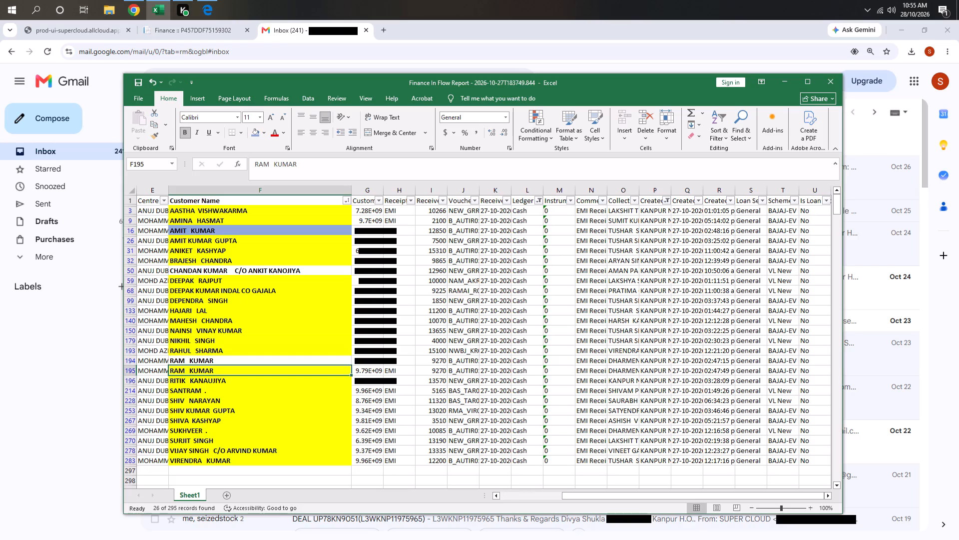
left_click(252, 133)
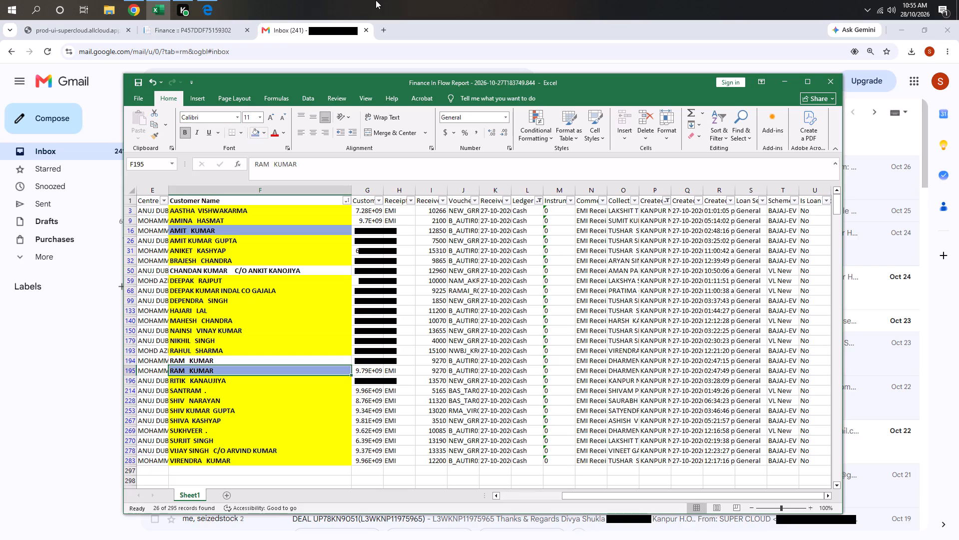
scroll(255, 406, "down", 2)
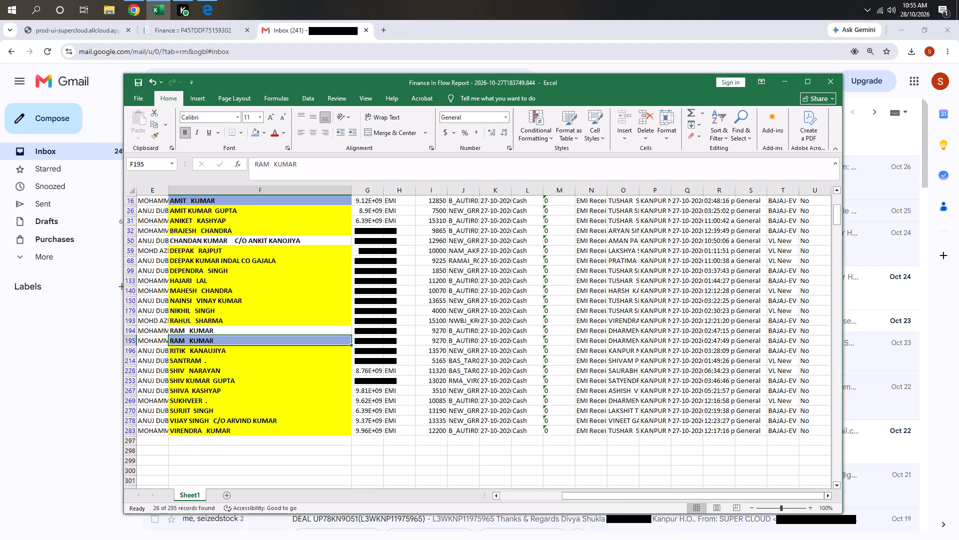
left_click(231, 398)
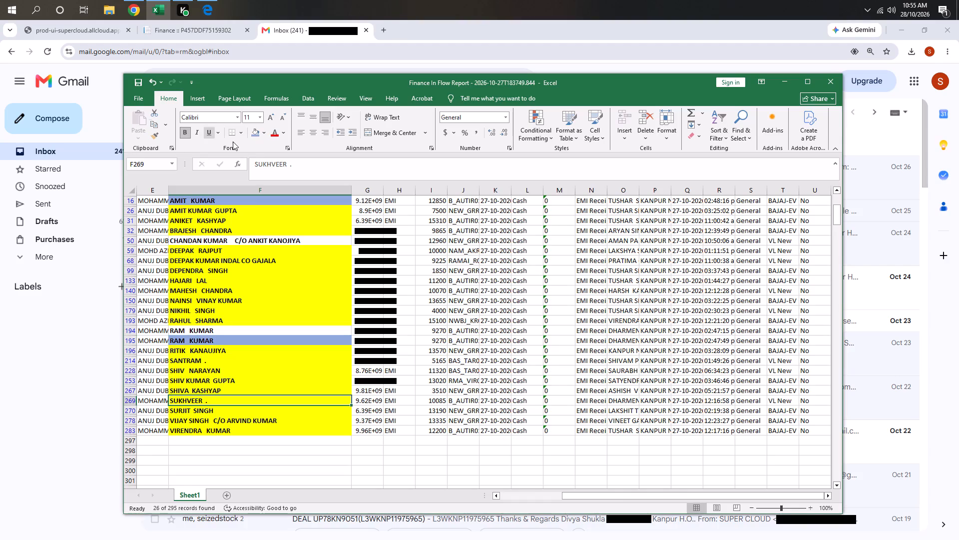
left_click(250, 136)
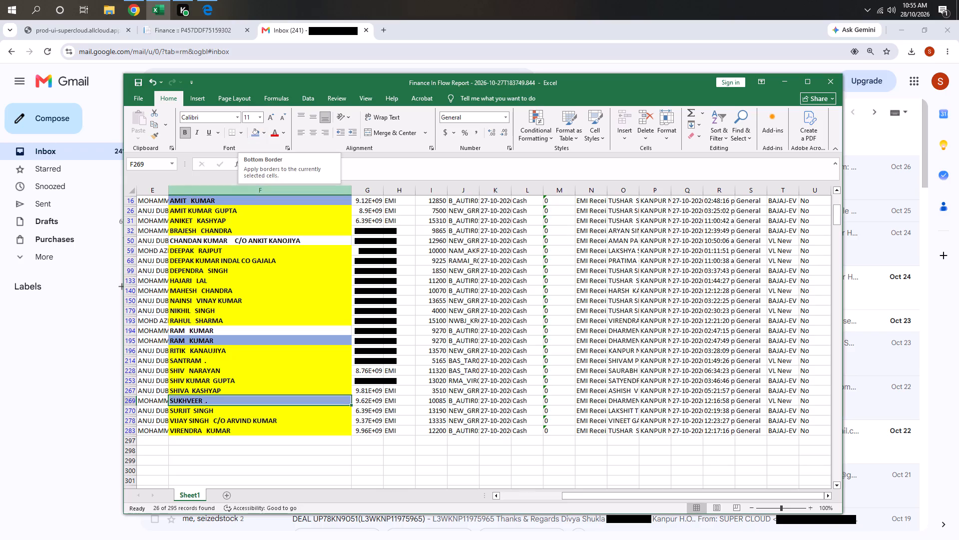
Recolour the customer name cells F193, F59, F150 and F278 with the light blue theme fill.
left_click(202, 322)
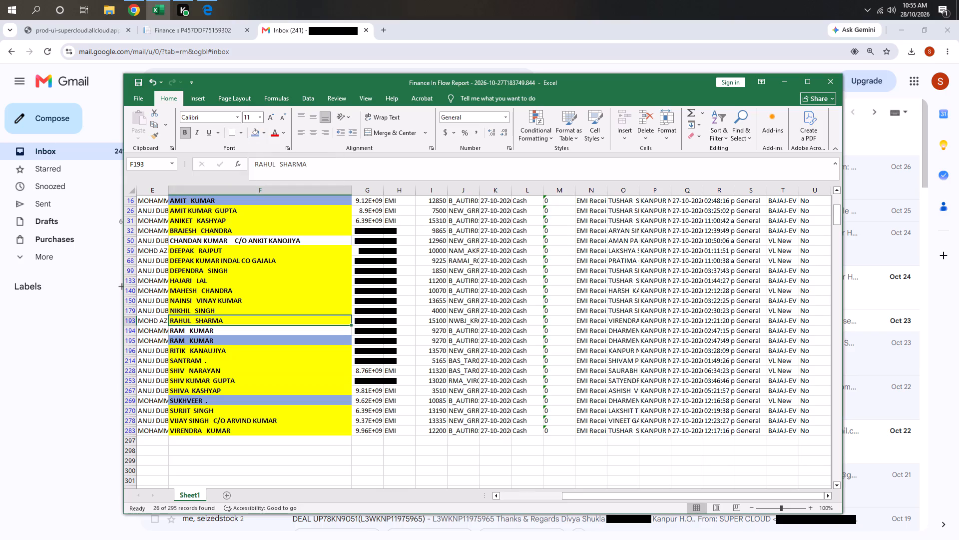
left_click(256, 132)
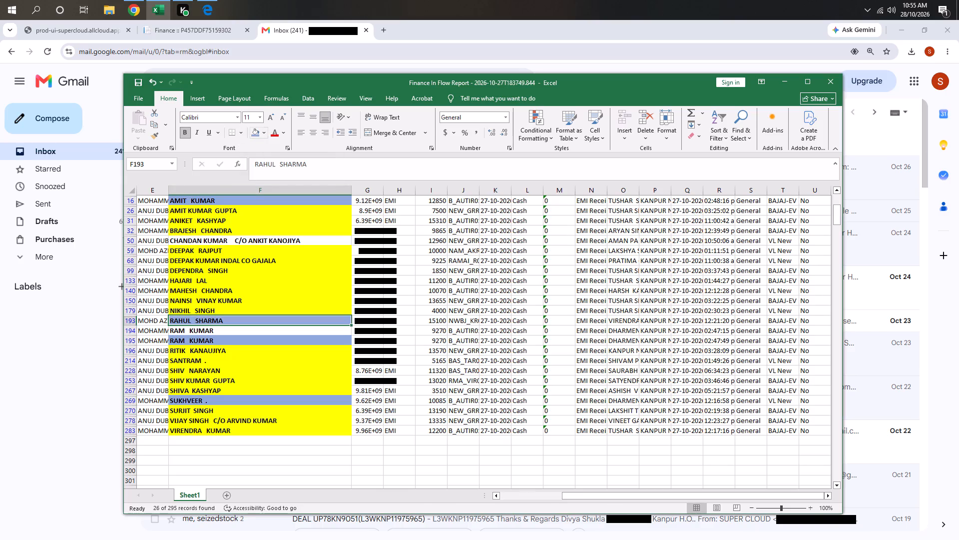
left_click(212, 260)
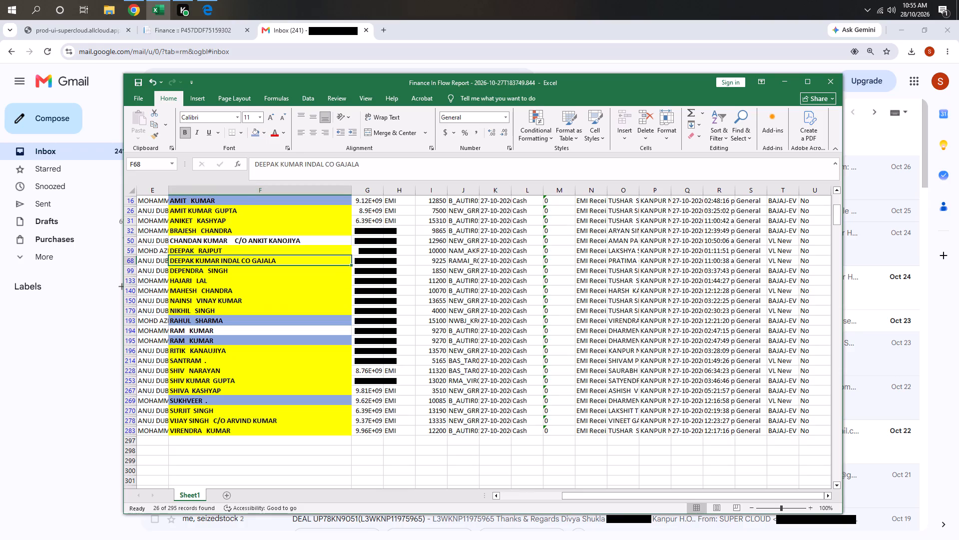
left_click(216, 251)
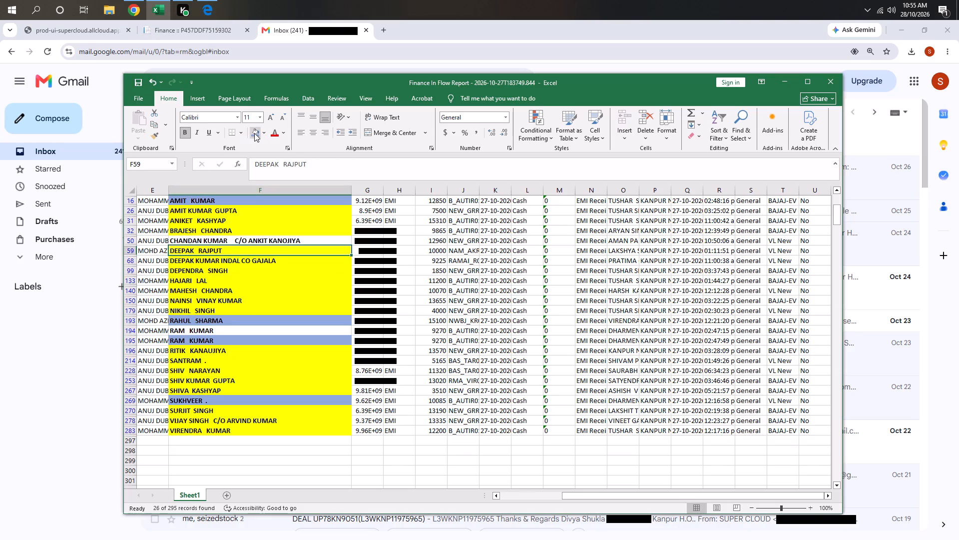
left_click(255, 133)
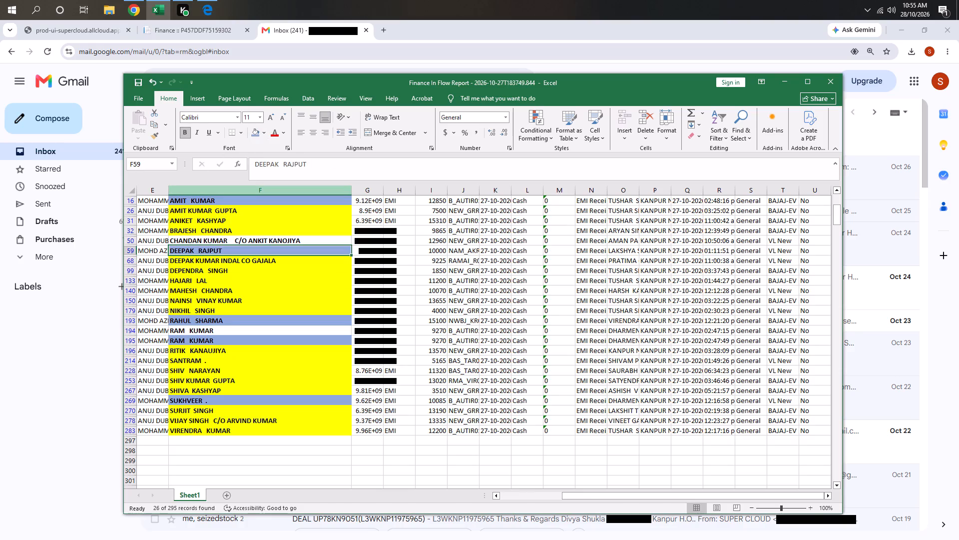
left_click(189, 302)
left_click(254, 137)
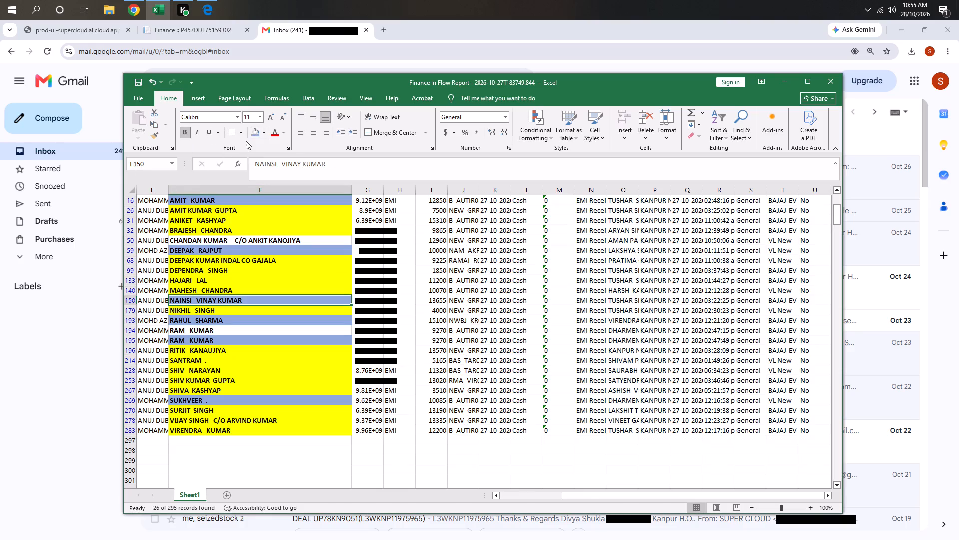
scroll(200, 230, "up", 4)
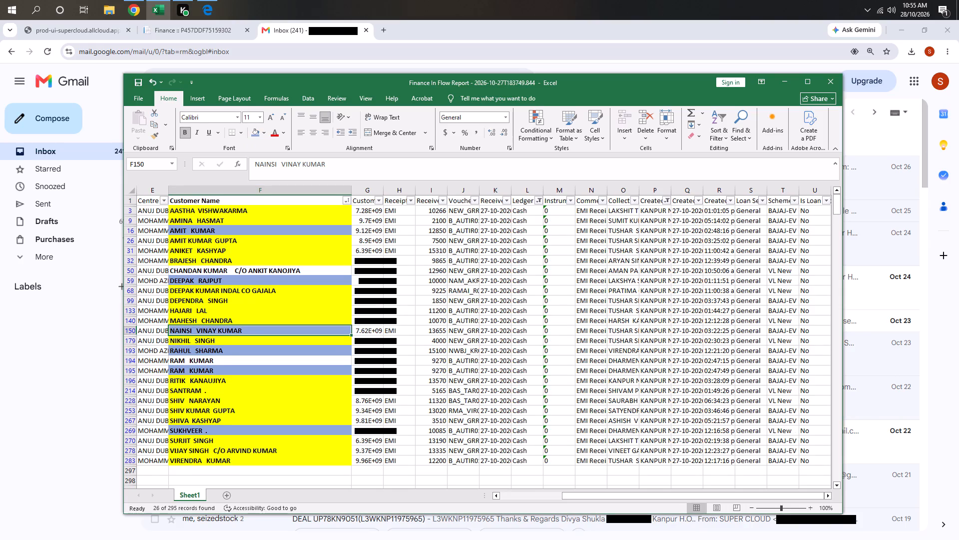
scroll(208, 385, "down", 1)
left_click(214, 435)
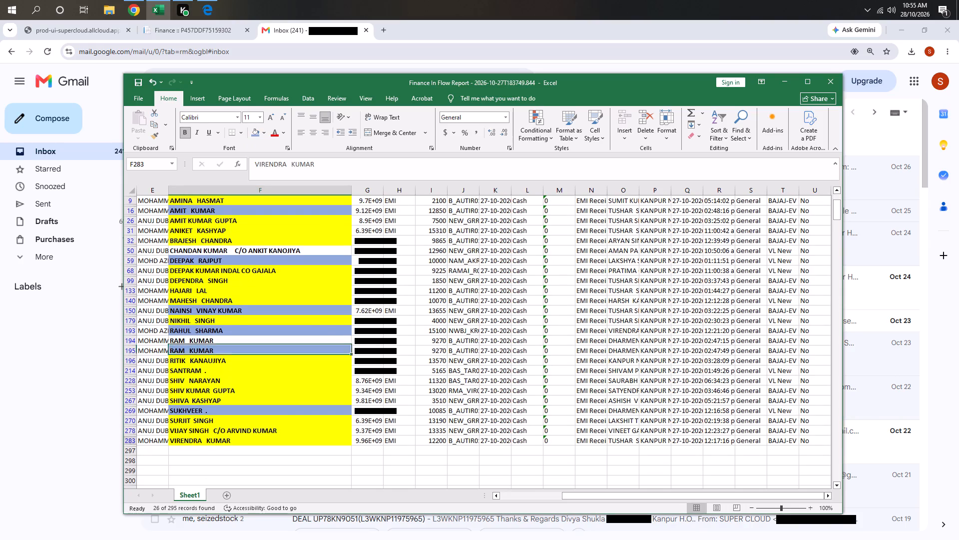
left_click(228, 428)
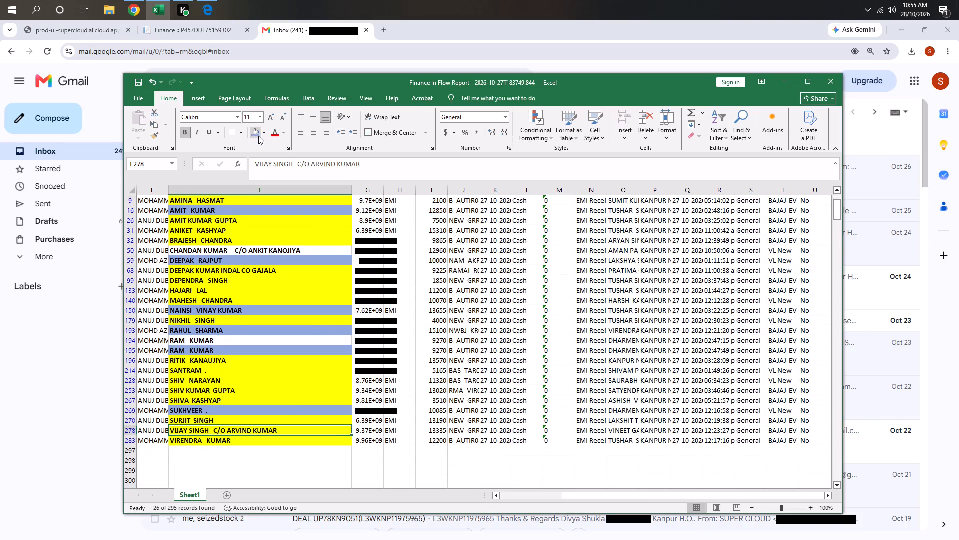
left_click(258, 136)
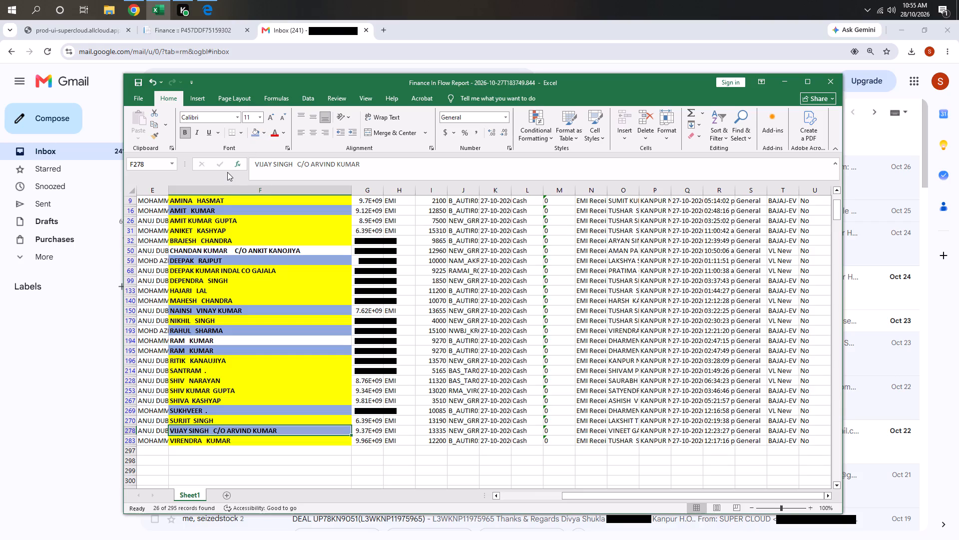
Apply the same light blue fill to the customer name cells F228, F9 and F283.
left_click(208, 395)
left_click(214, 393)
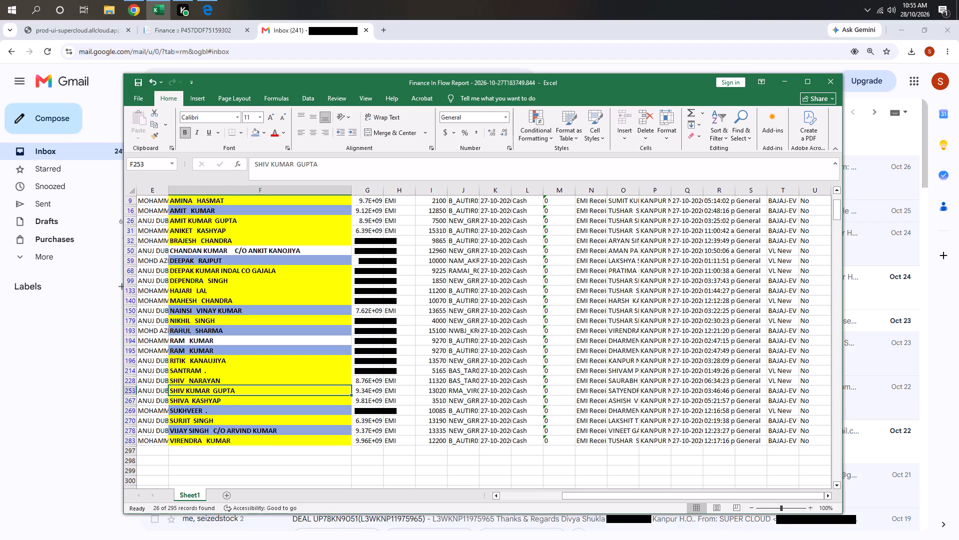
left_click(208, 376)
left_click(253, 132)
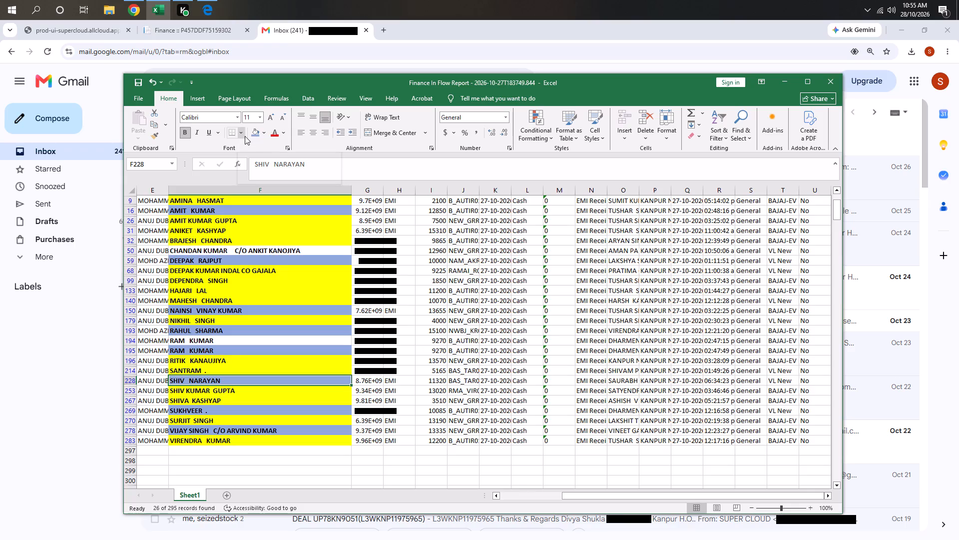
scroll(224, 286, "up", 4)
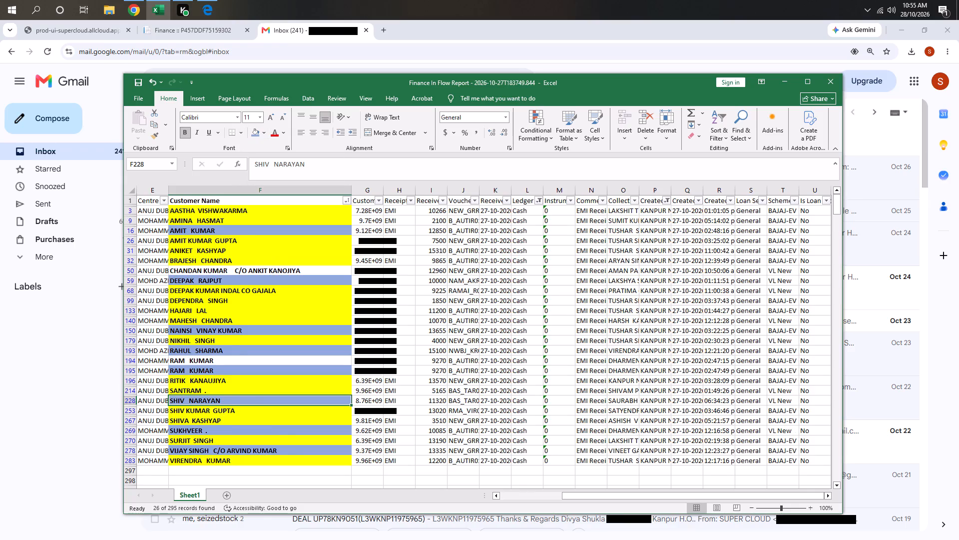
left_click(225, 217)
left_click(257, 132)
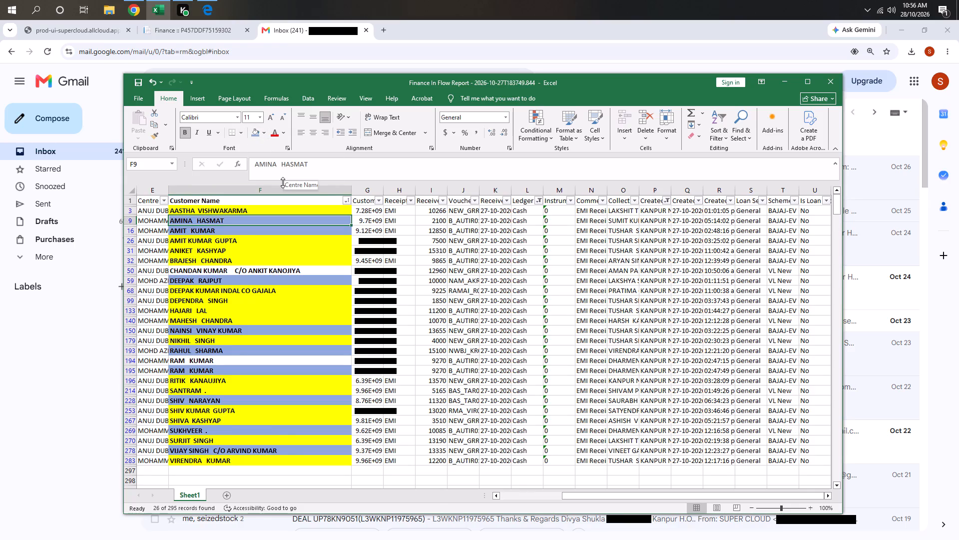
left_click(229, 459)
left_click(254, 132)
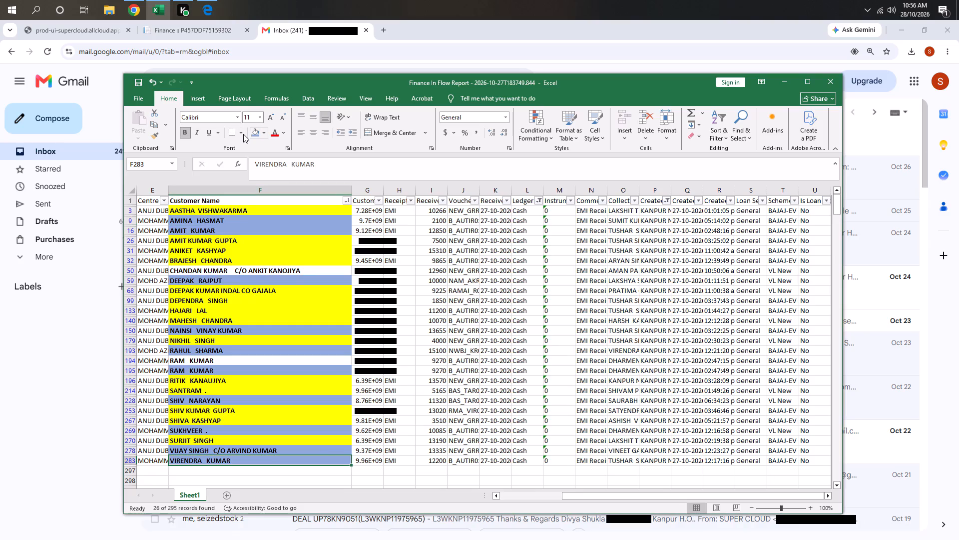
right_click_drag(243, 137, 245, 162)
right_click(245, 162)
Fill the customer name cells F133, F179 and F196 with the same light blue.
left_click(216, 309)
left_click(253, 129)
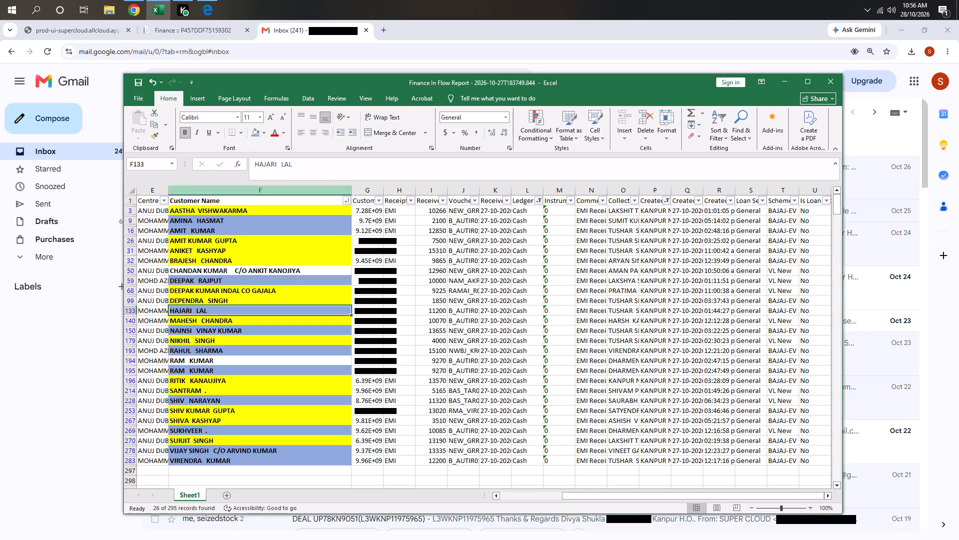
left_click(207, 340)
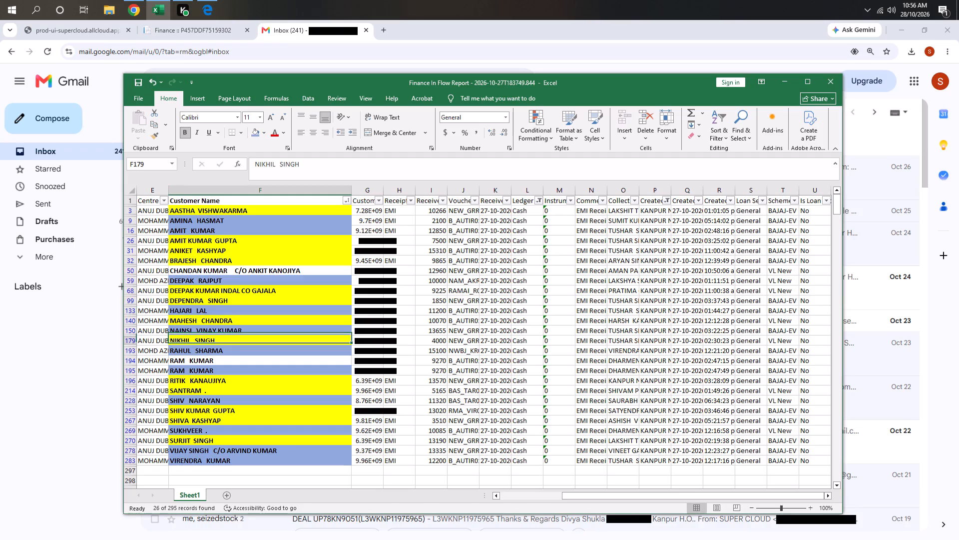
left_click(252, 133)
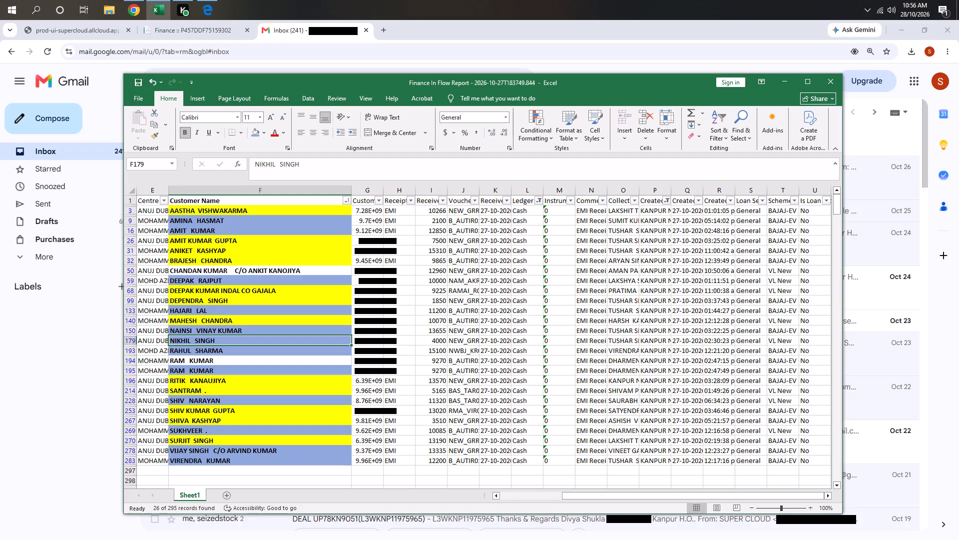
left_click(207, 382)
left_click(252, 132)
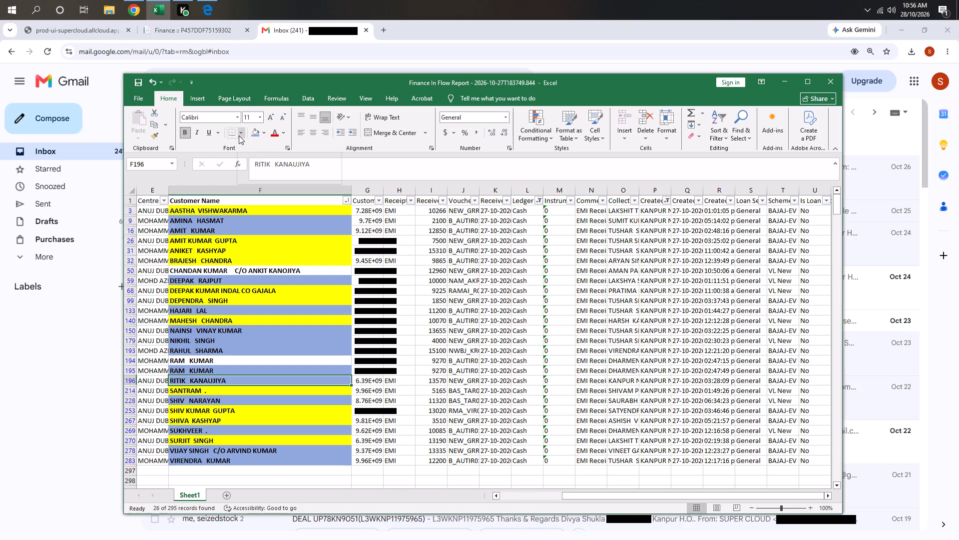
Change the fill of the customer name cells F267, F270 and F253 to light blue.
left_click(214, 423)
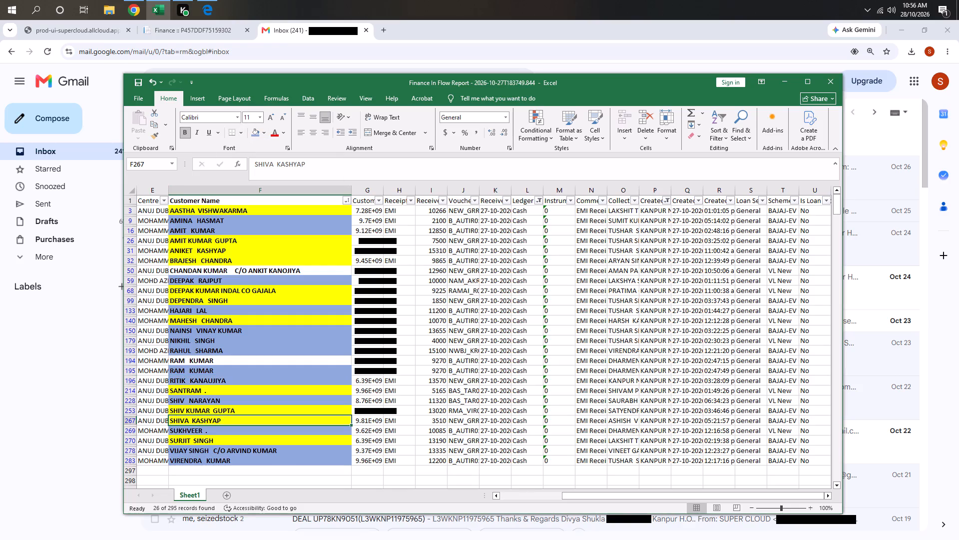
left_click(253, 129)
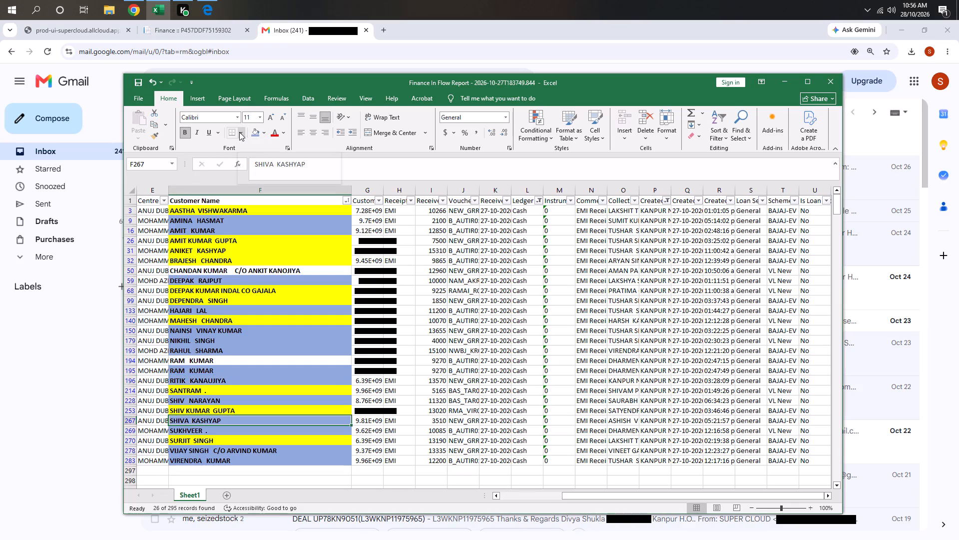
left_click(320, 442)
left_click(249, 130)
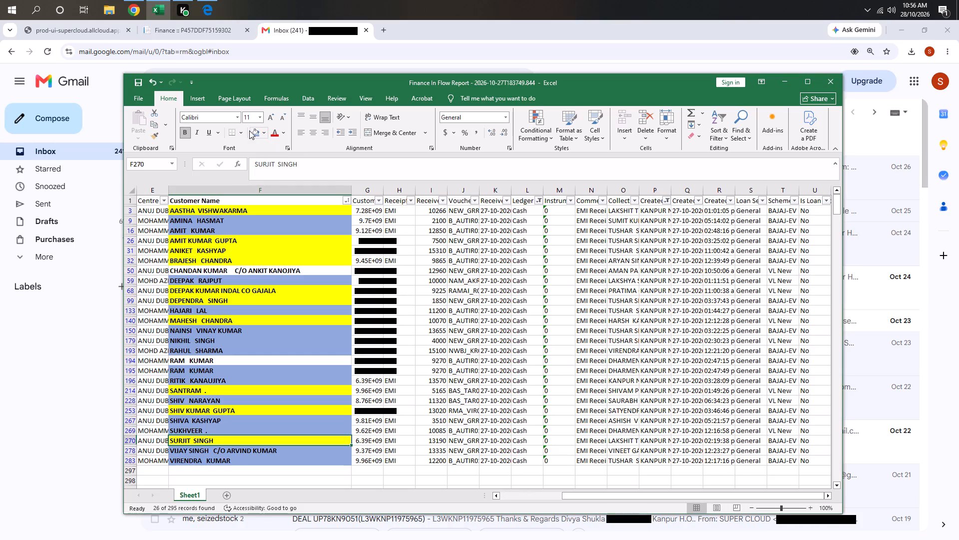
left_click(253, 128)
left_click(249, 409)
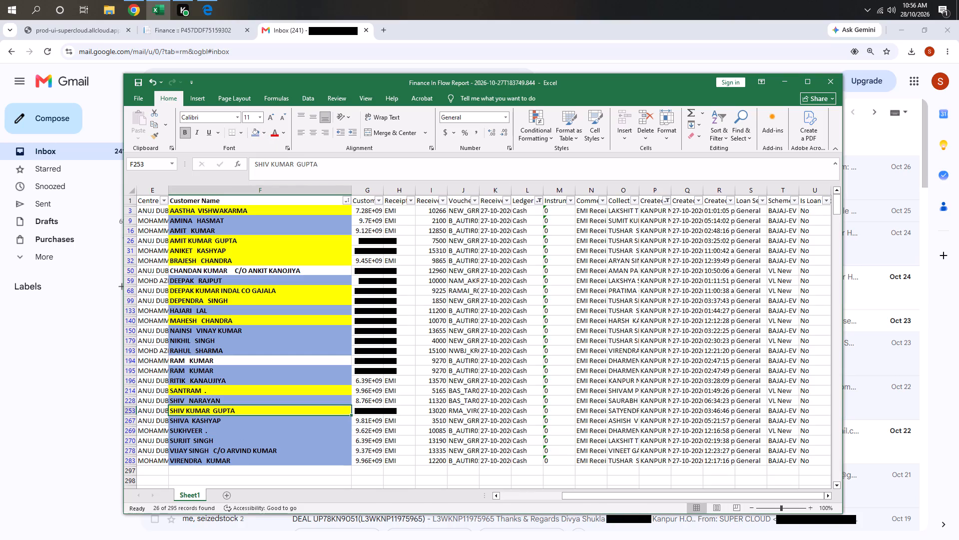
left_click(260, 131)
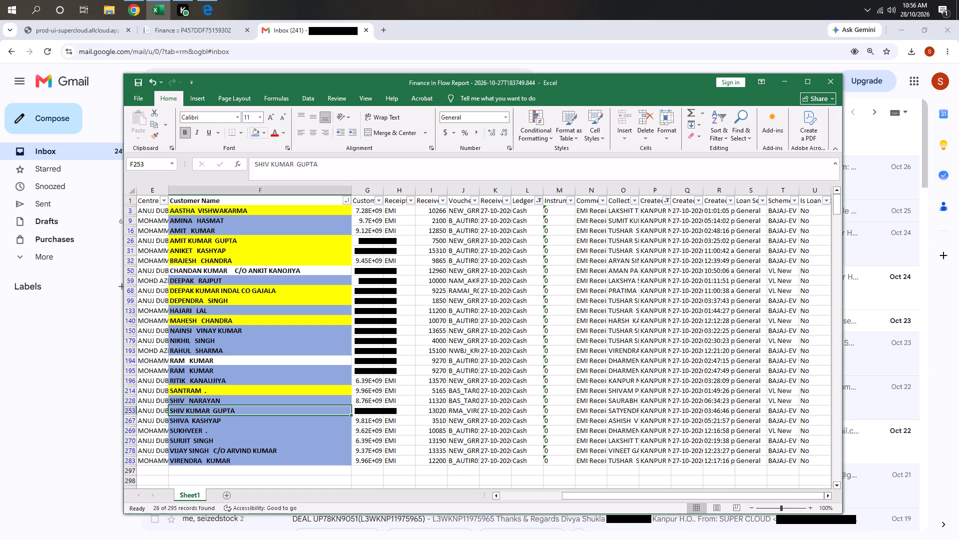
Recolour the customer name cell F68 with the light blue fill.
scroll(214, 262, "up", 4)
scroll(224, 389, "up", 6)
scroll(232, 294, "up", 4)
scroll(238, 310, "down", 2)
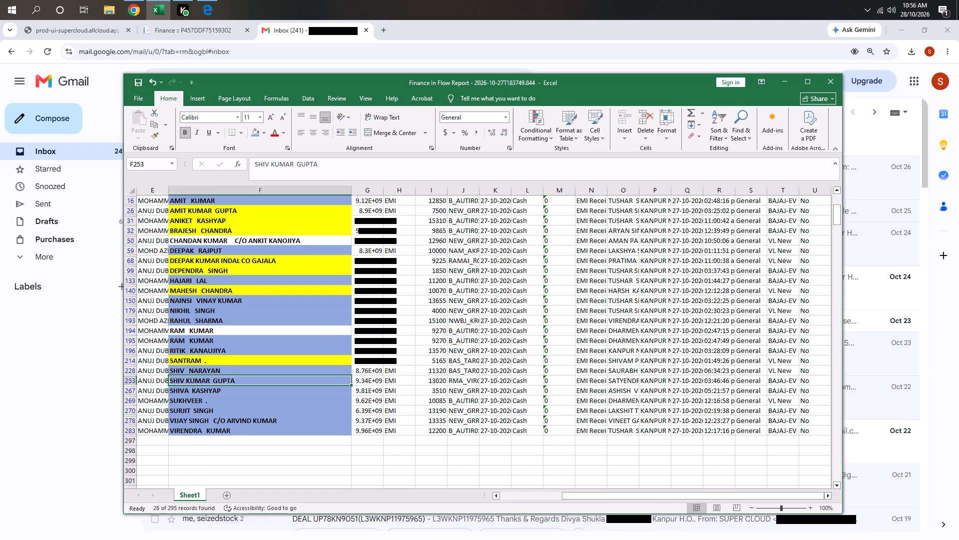
scroll(241, 317, "up", 4)
left_click(259, 294)
left_click(259, 132)
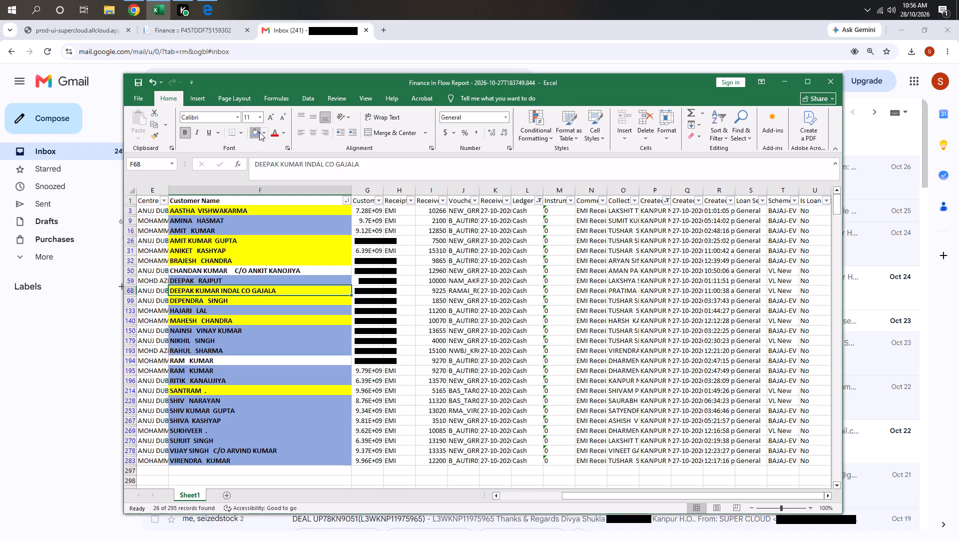
Apply the light blue fill to the customer name cells F3, F26 and F140.
scroll(263, 282, "up", 3)
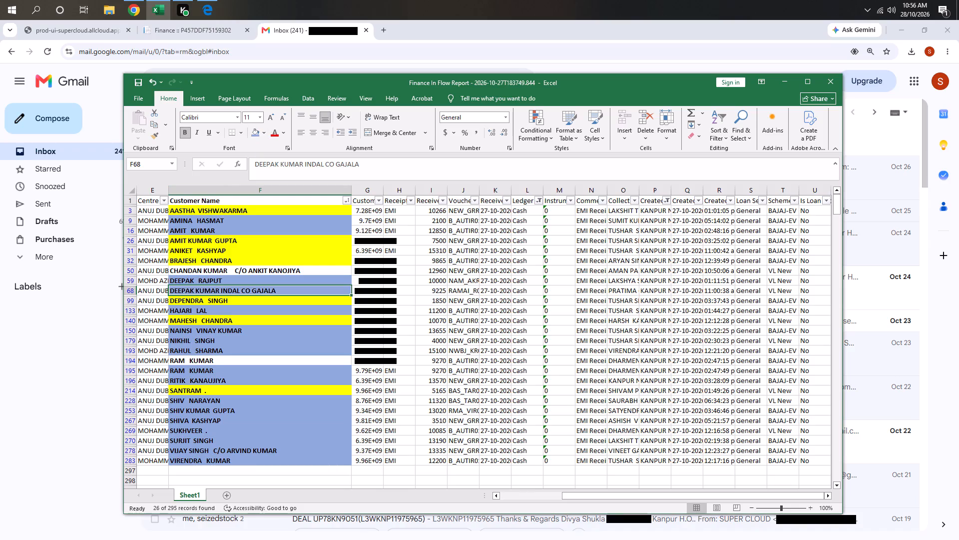
left_click(226, 243)
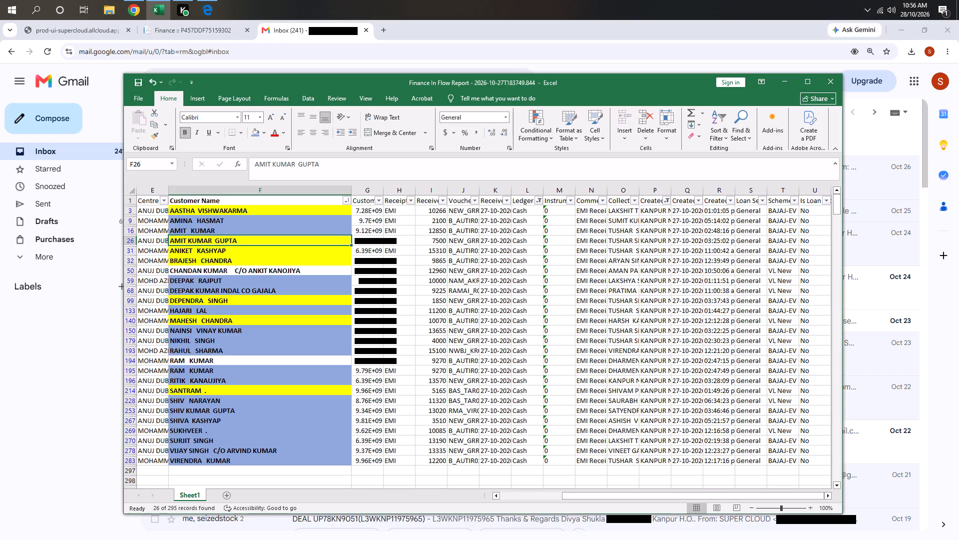
left_click(256, 211)
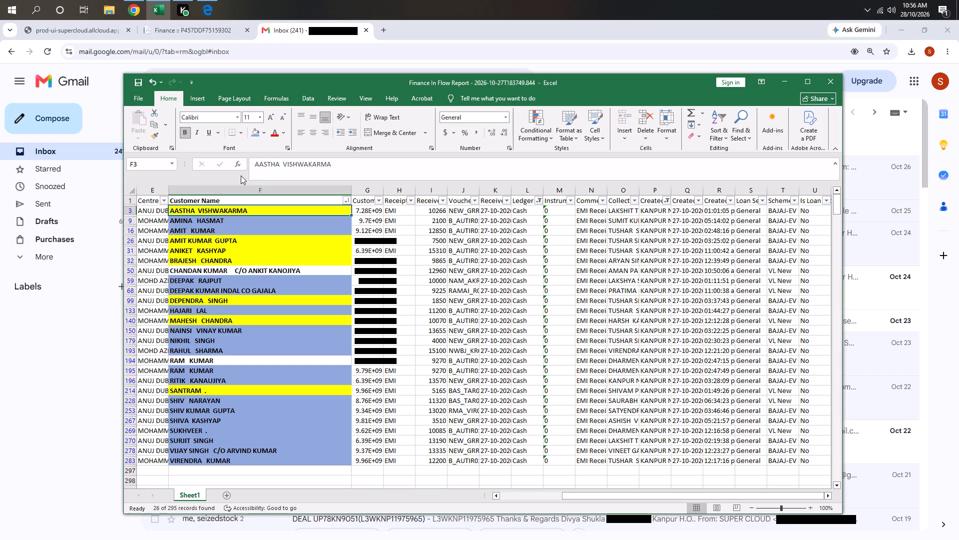
left_click(257, 128)
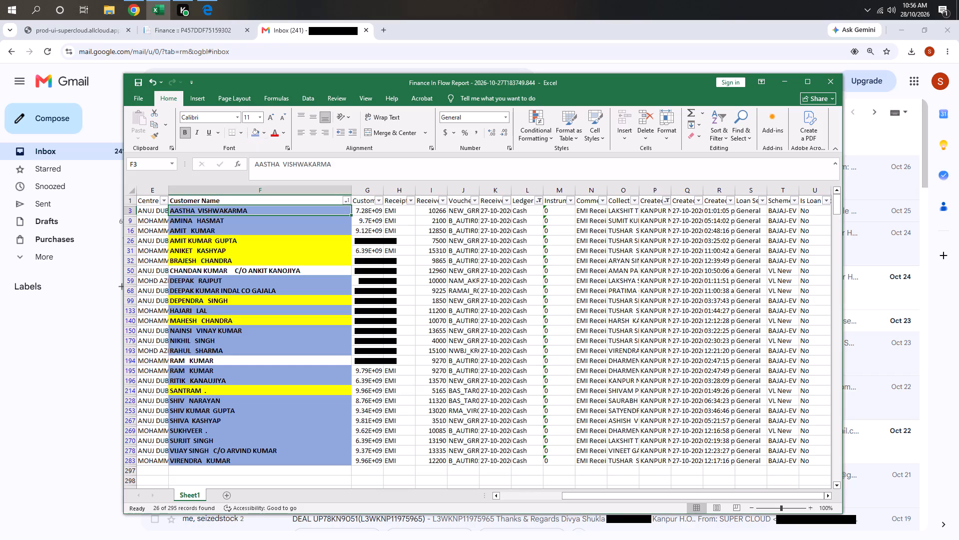
left_click(263, 242)
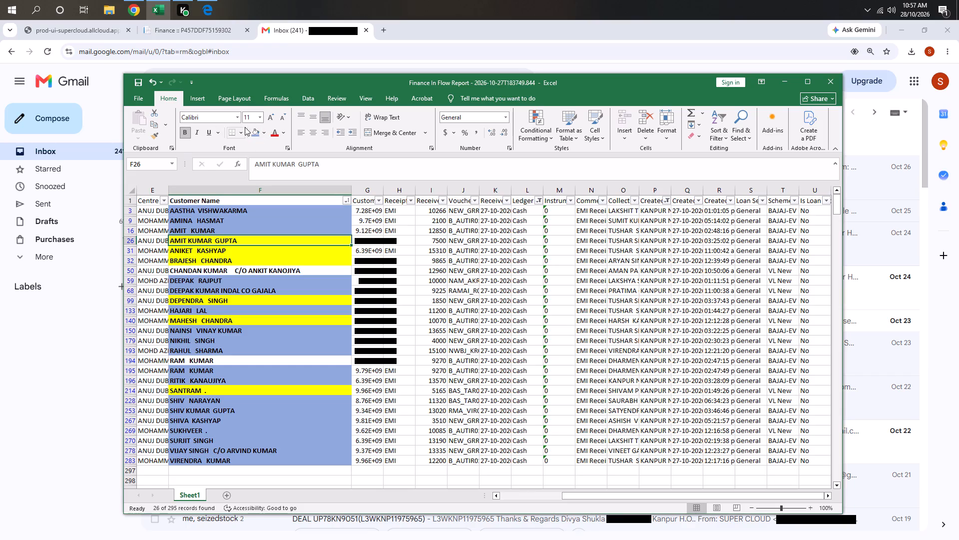
left_click(248, 128)
left_click(255, 134)
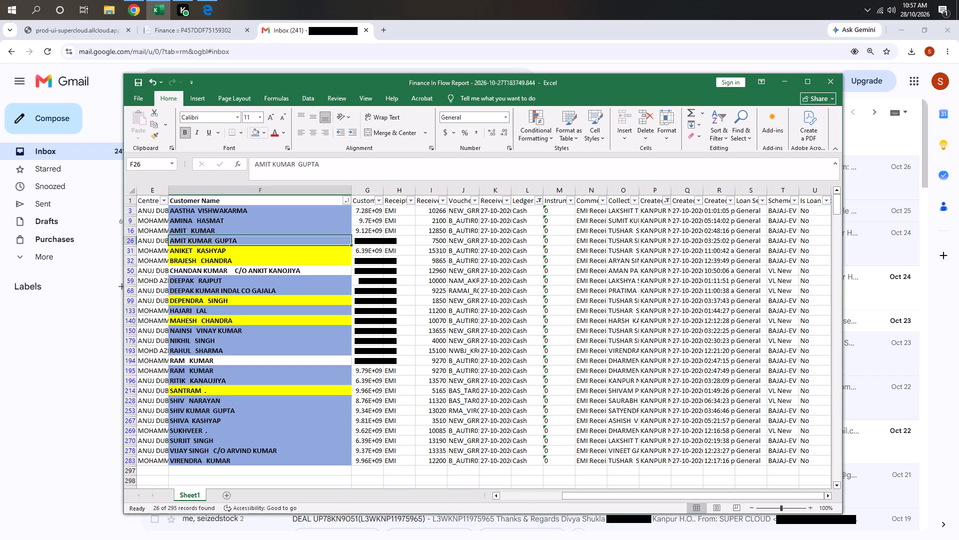
left_click(217, 322)
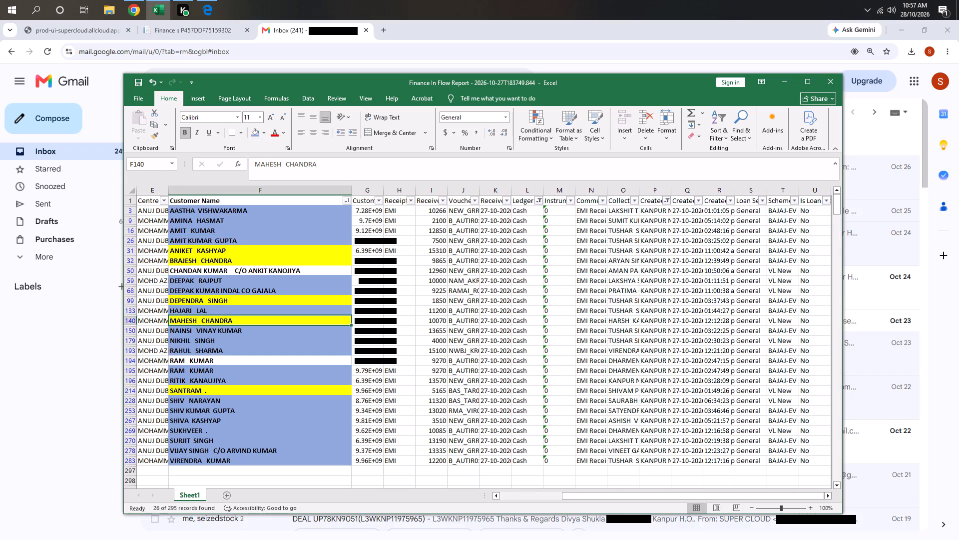
left_click(254, 133)
Recolour the remaining yellow customer name cells F32, F214, F99 and F31 with the light blue fill.
left_click(196, 261)
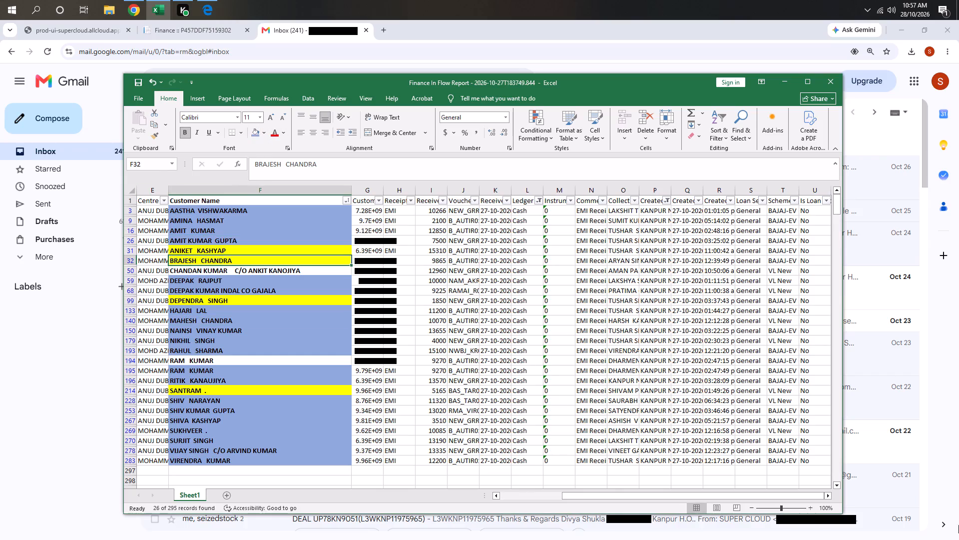
left_click(254, 133)
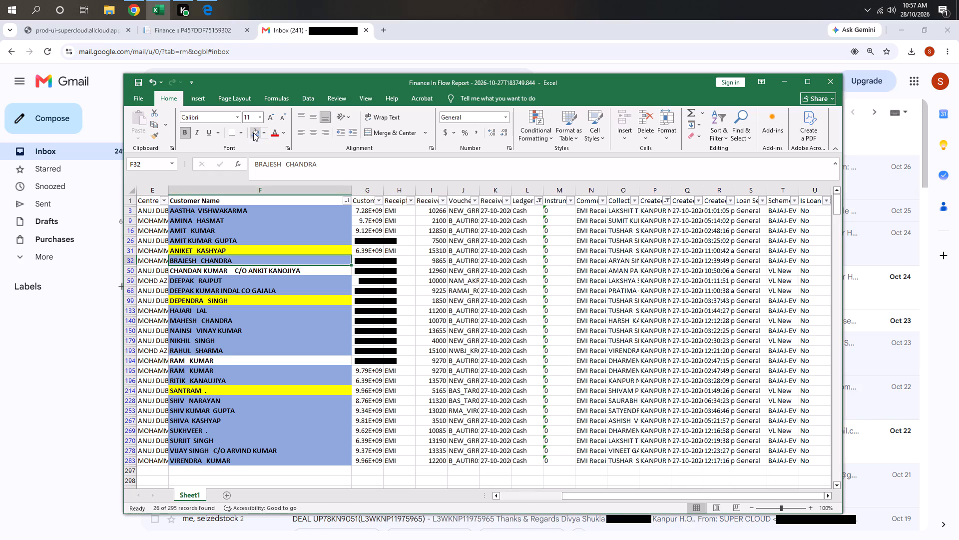
left_click(208, 385)
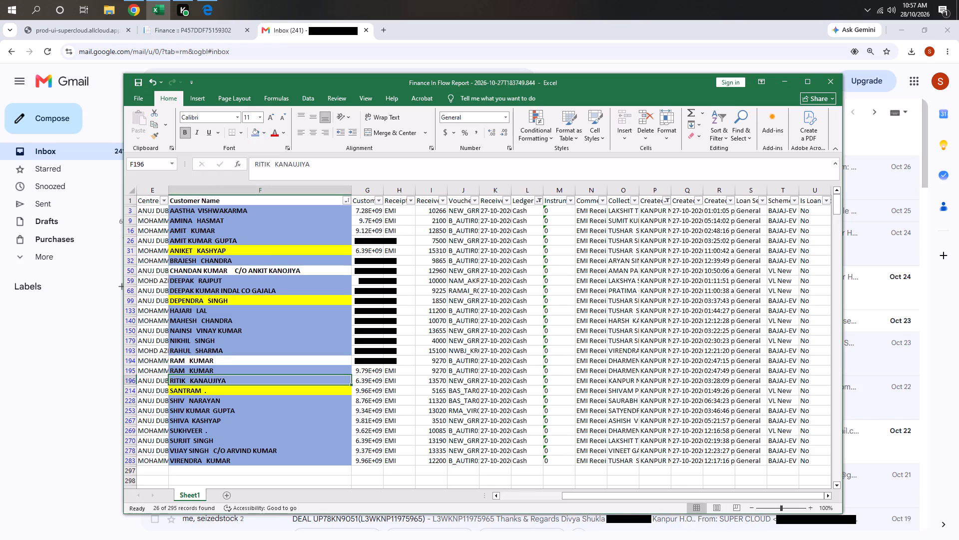
left_click(199, 389)
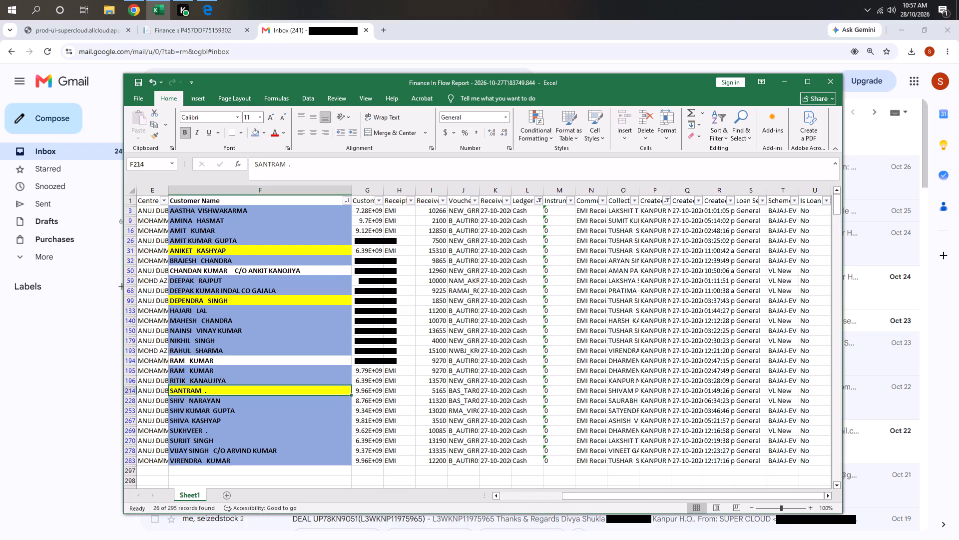
left_click(257, 136)
left_click(214, 303)
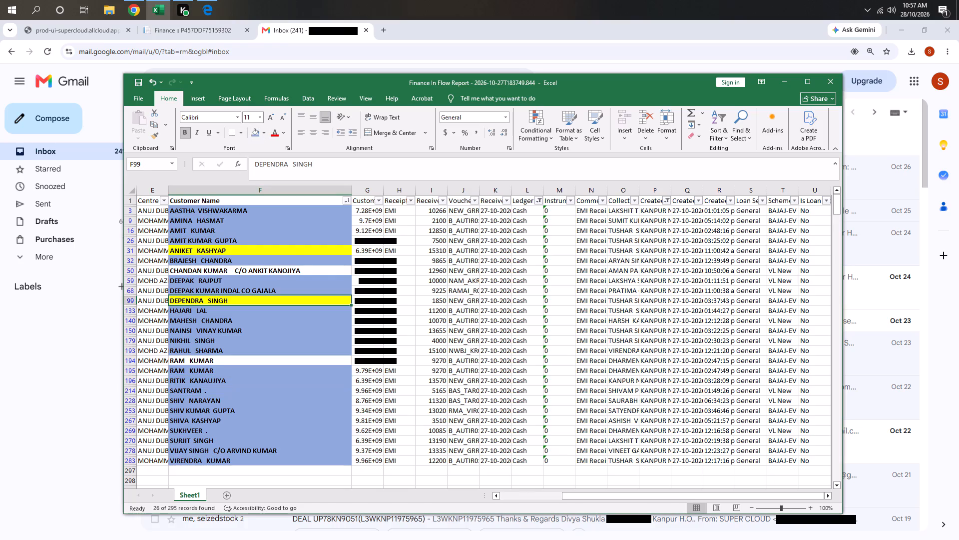
left_click(255, 129)
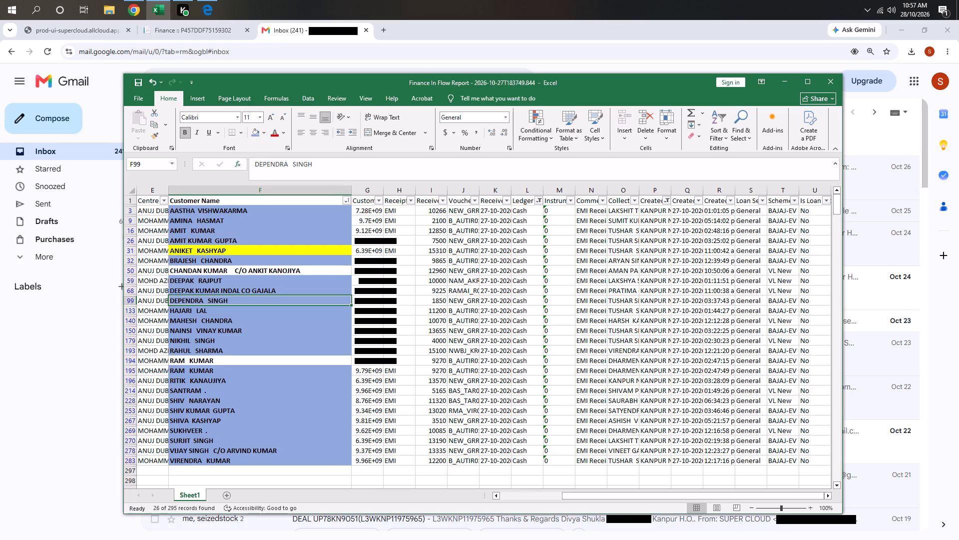
left_click_drag(204, 359, 252, 357)
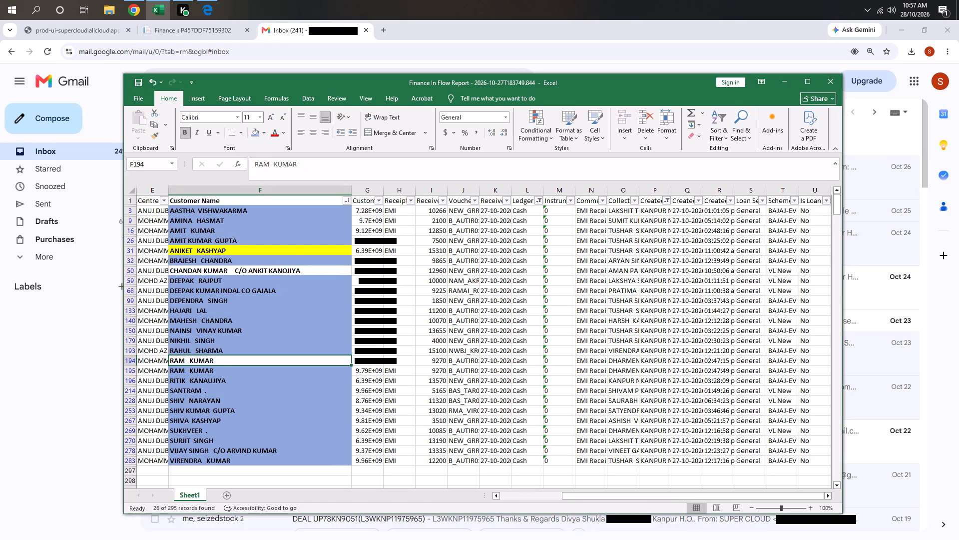
left_click(234, 252)
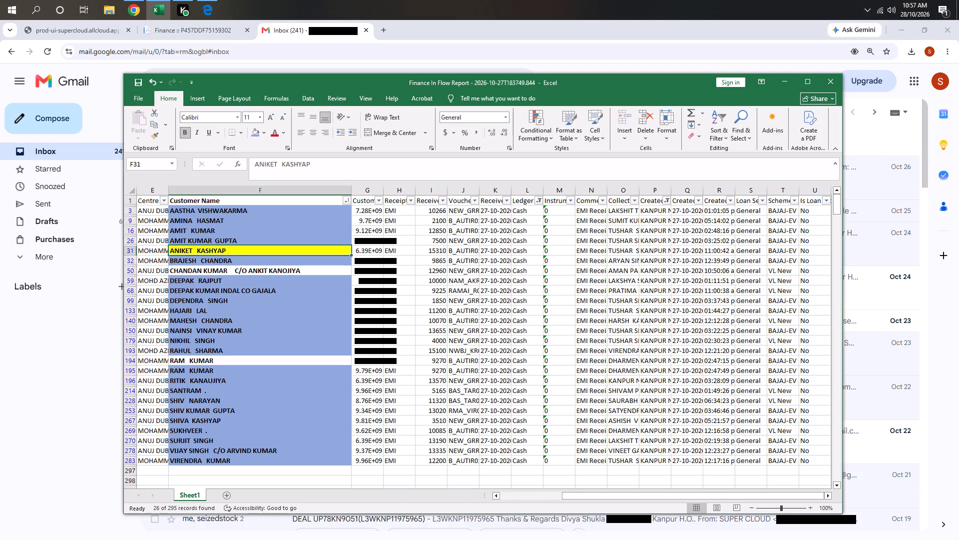
left_click(239, 254)
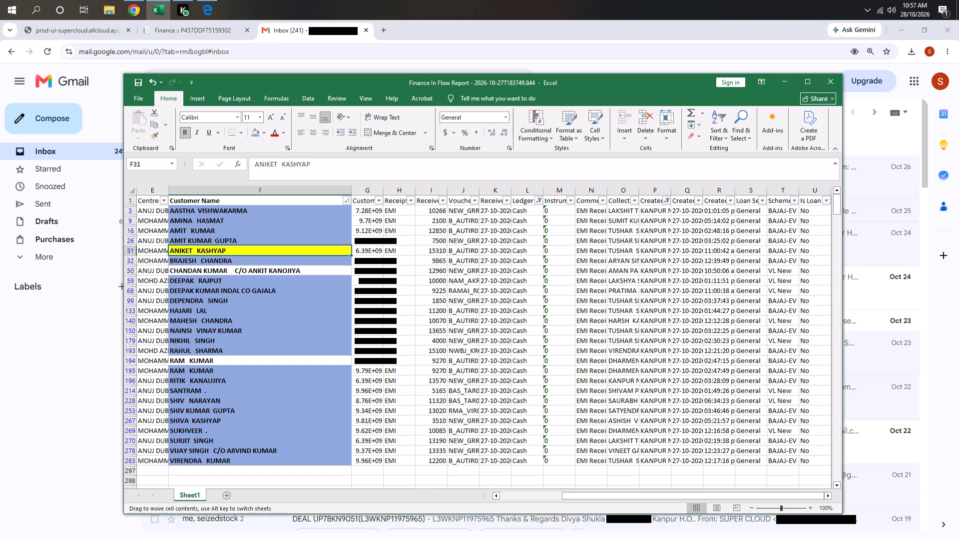
left_click(250, 135)
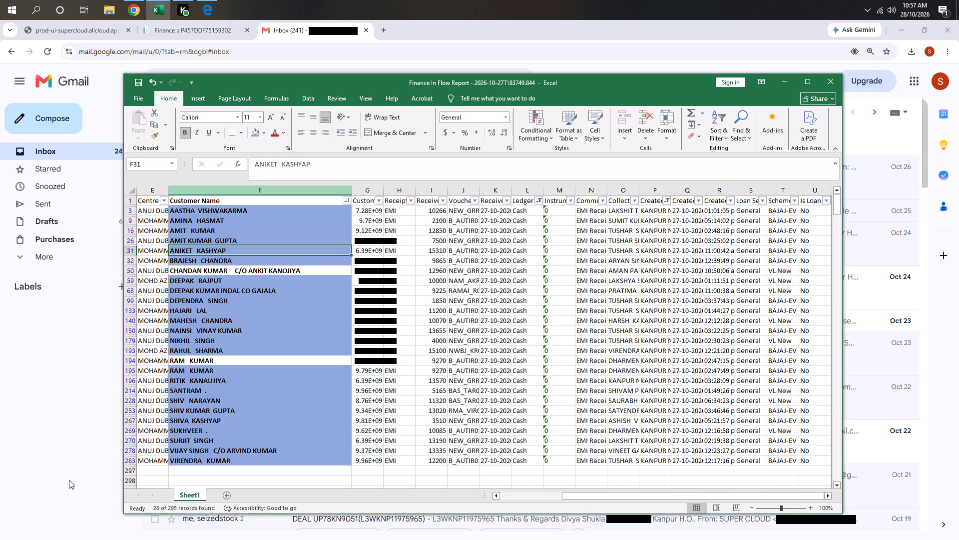
Copy the loan number in cell A50, belonging to the first customer row whose name is still unfilled.
left_click_drag(642, 494, 618, 495)
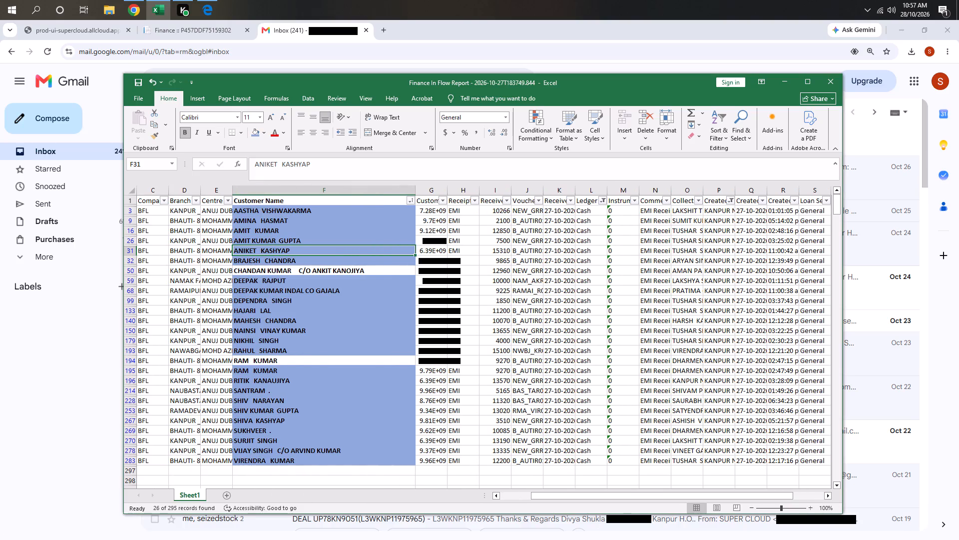
left_click(180, 272)
key("ctrl+Left")
key("ctrl+Left")
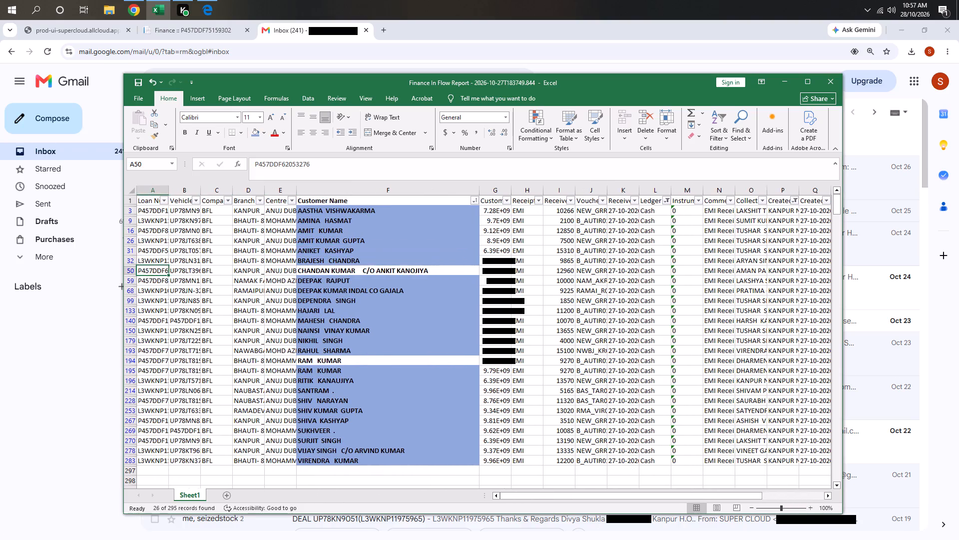
key("ctrl+c")
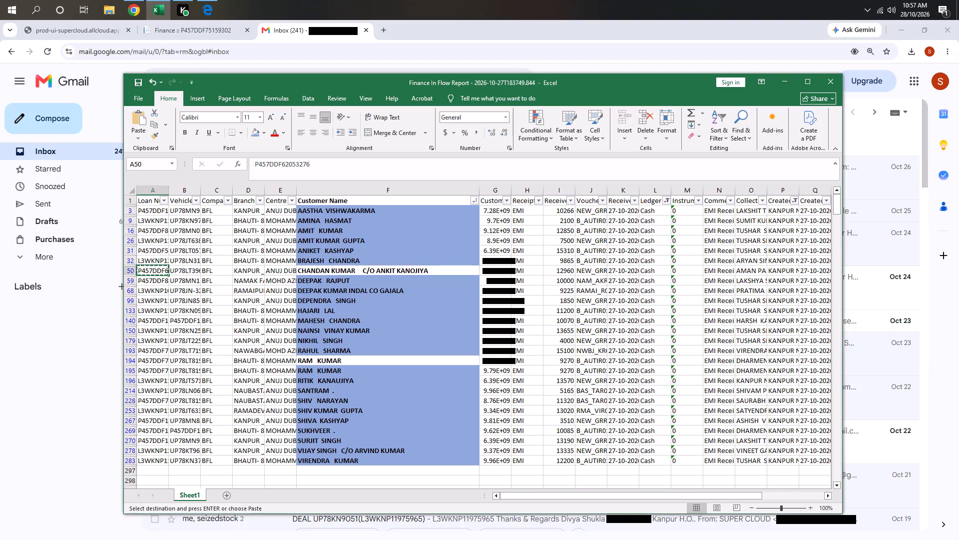
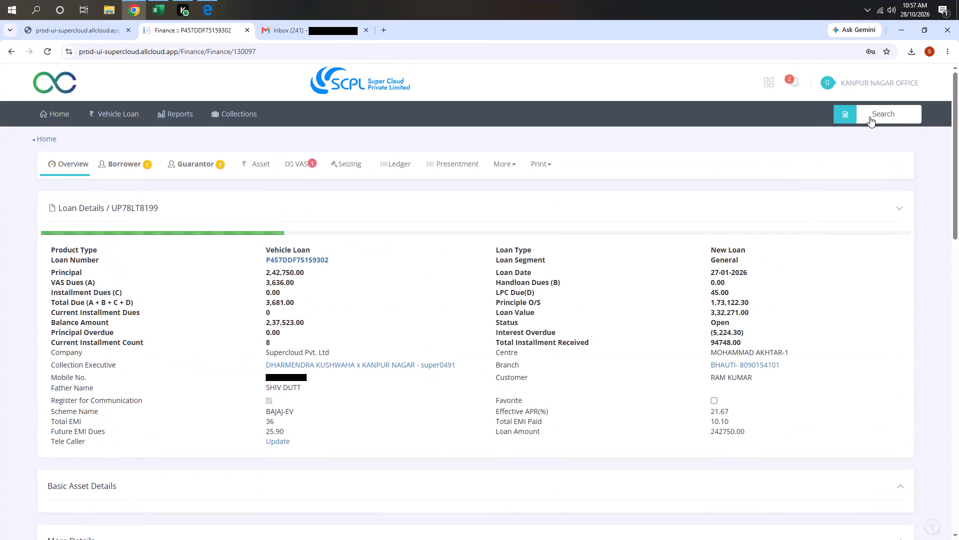
Switch to the browser's loan system, search for the copied loan number, and open the finance details of the first matching loan.
left_click(870, 116)
key("ctrl+v")
key("Return")
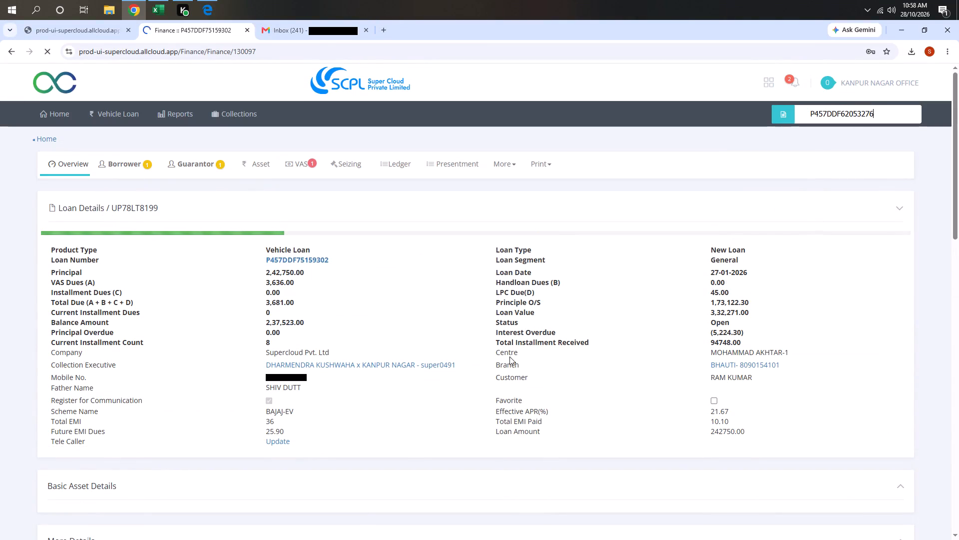
left_click(114, 225)
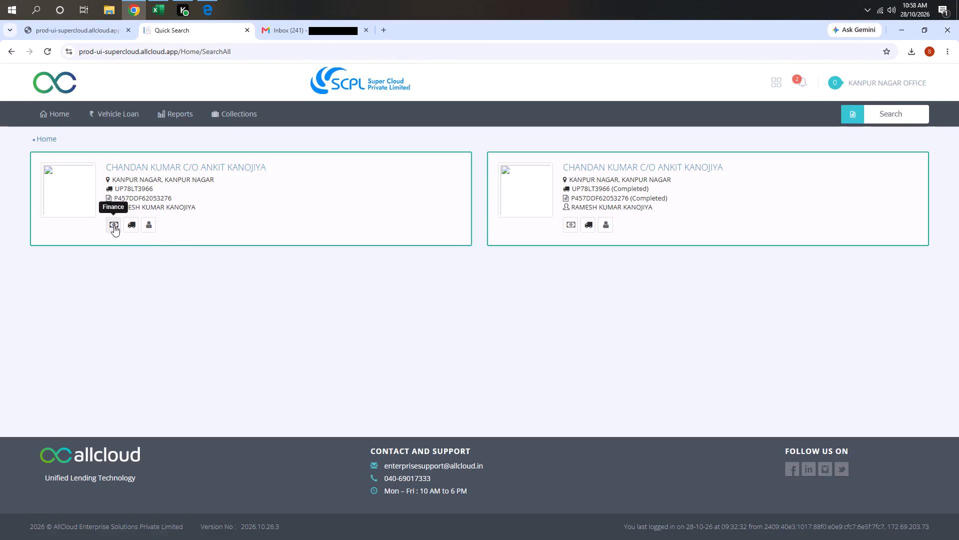
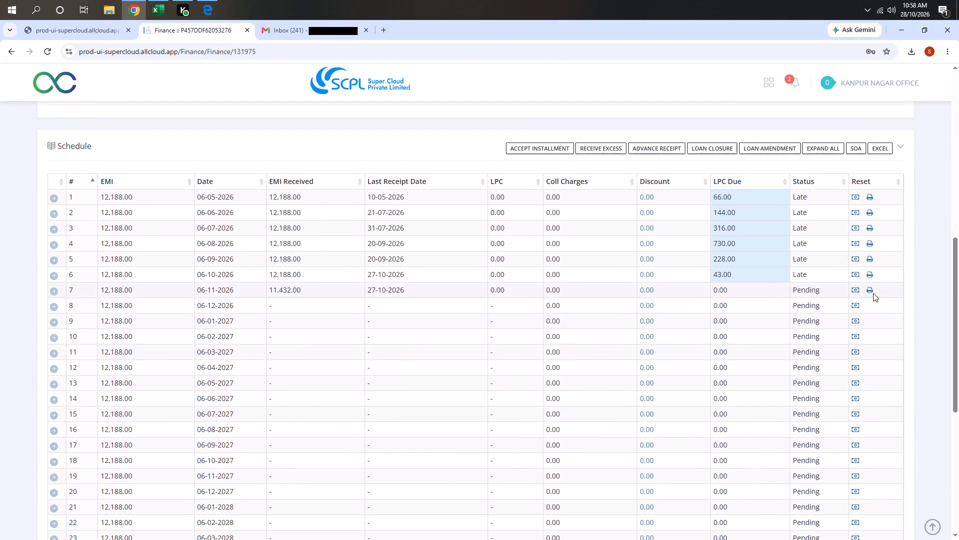
Open the print receipt for installment 7 in the loan's schedule to review its payment breakdown, and close it.
triple_click(871, 290)
left_click(871, 290)
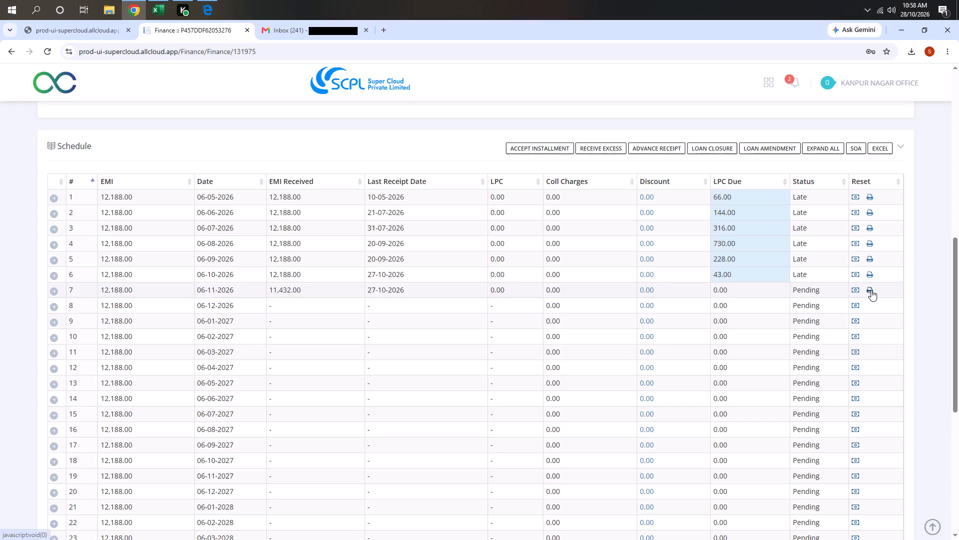
scroll(794, 325, "down", 2)
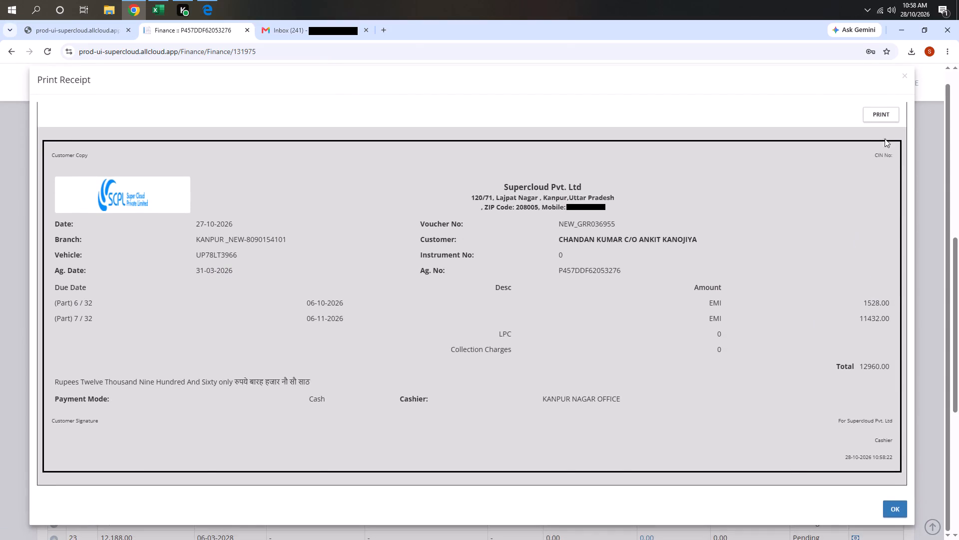
scroll(892, 98, "up", 2)
left_click(902, 87)
left_click(903, 87)
Check the loan's ledger entries, and return to the repayment schedule in the loan overview.
scroll(671, 272, "up", 4)
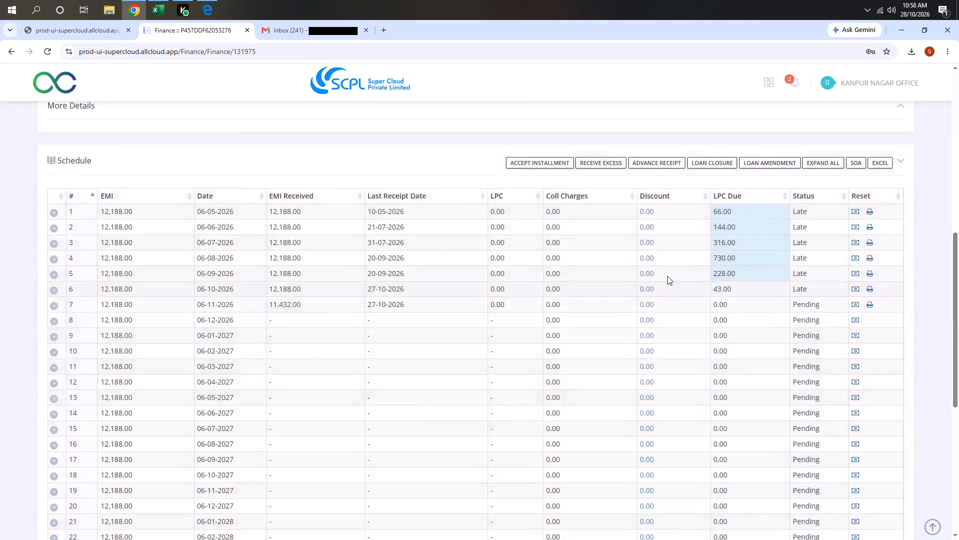
scroll(667, 276, "up", 7)
left_click(465, 167)
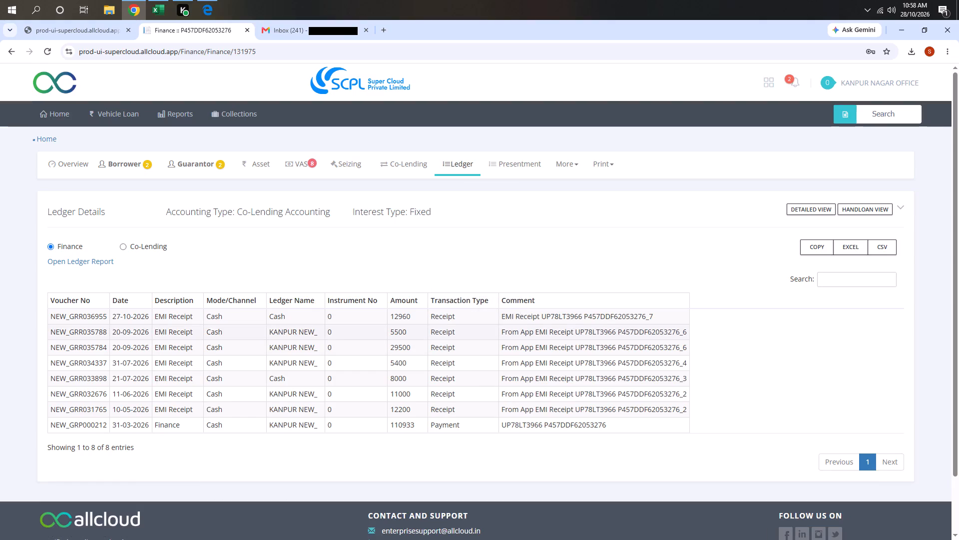
left_click(66, 168)
scroll(350, 308, "down", 6)
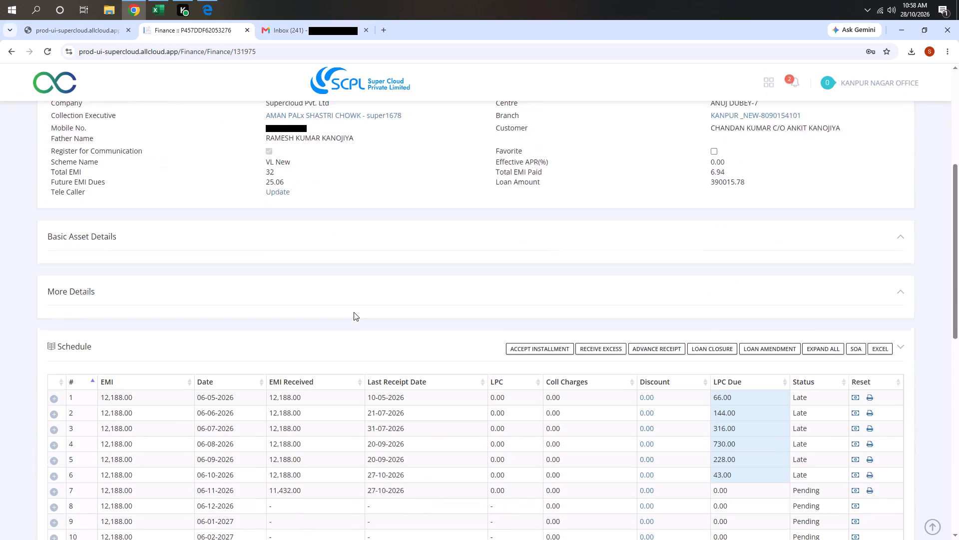
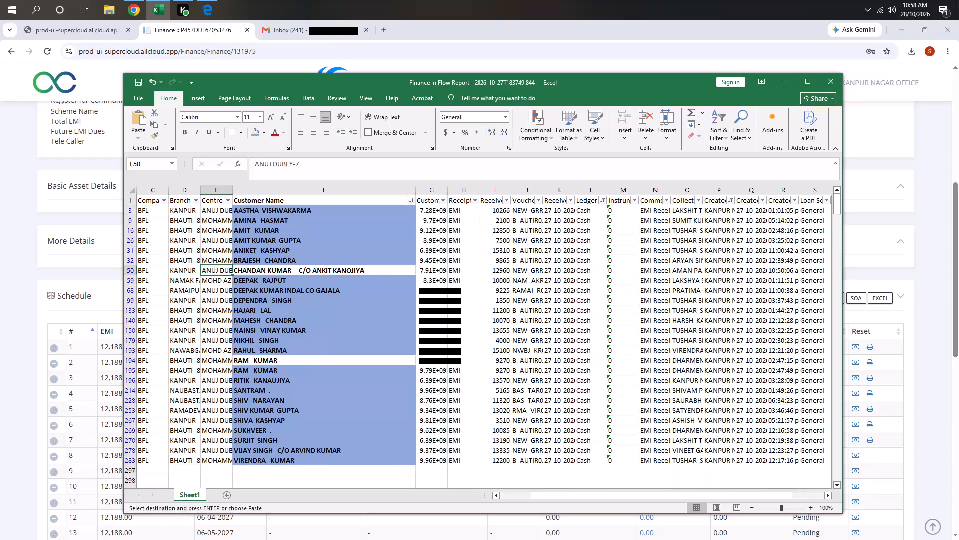
Go to the vehicle number of the unmarked customer in row 50 of the Finance In Flow Report.
key("ctrl+Left")
key("ctrl+Left")
key("Right")
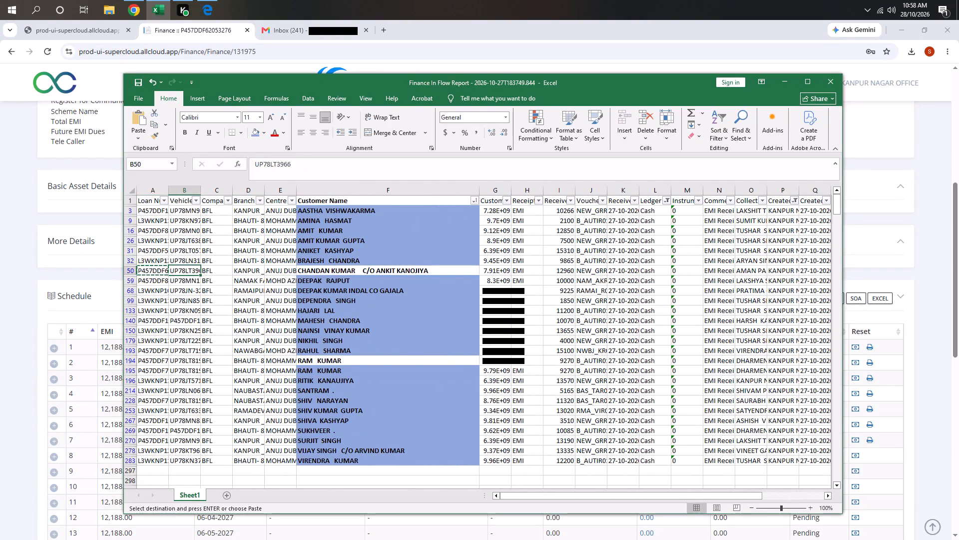
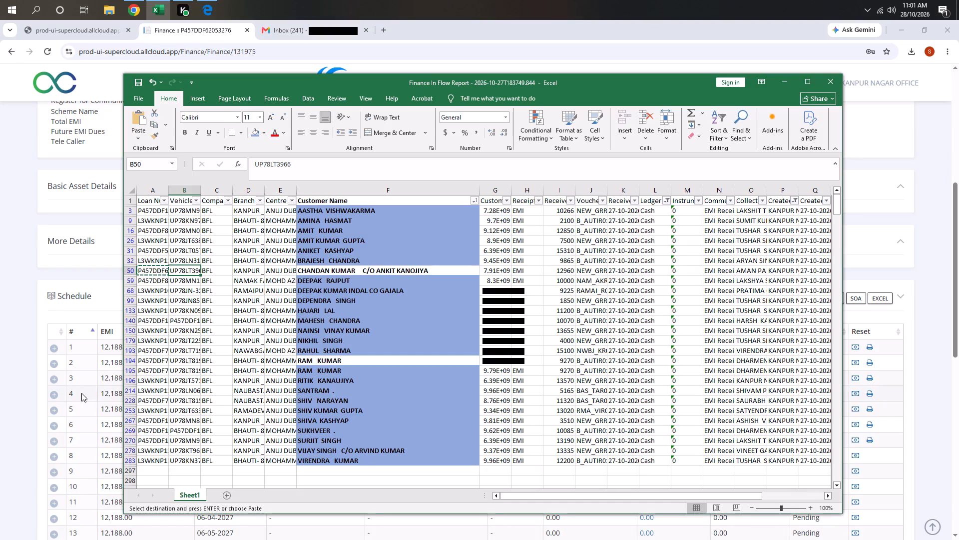
Copy the loan number from row 195 of the report and enter it in the loan system's search in the browser.
left_click(147, 372)
key("ctrl+c")
key("alt+Tab")
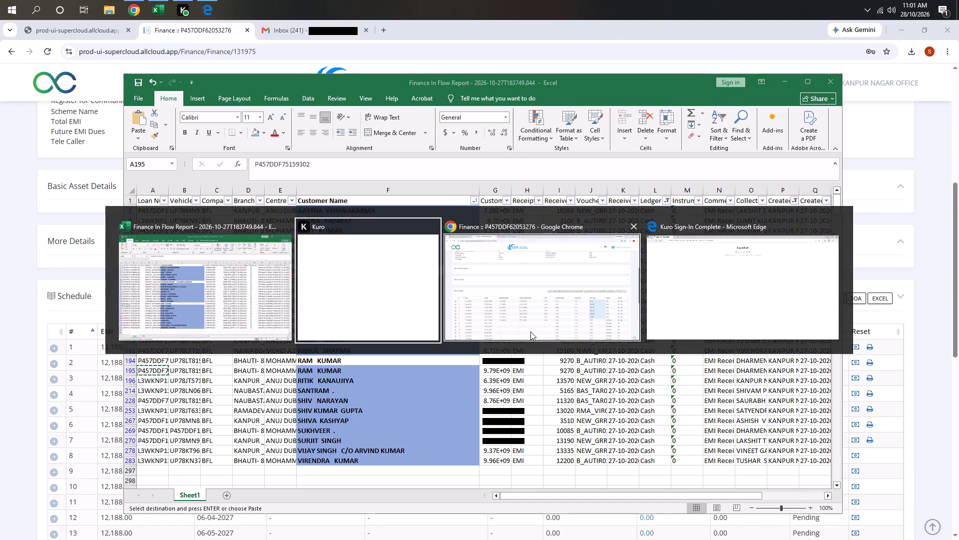
key("alt+Tab")
scroll(777, 237, "up", 11)
left_click(898, 118, "ctrl")
key("ctrl+v")
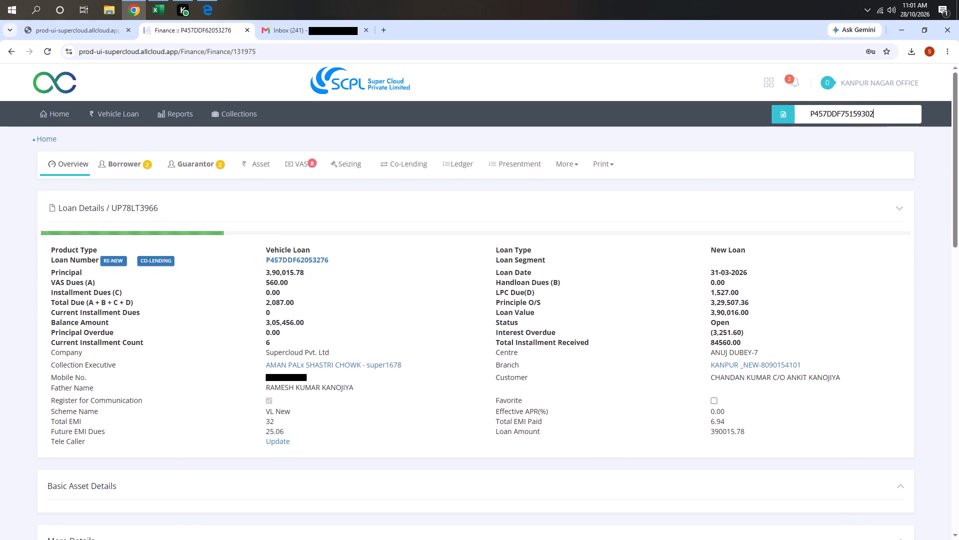
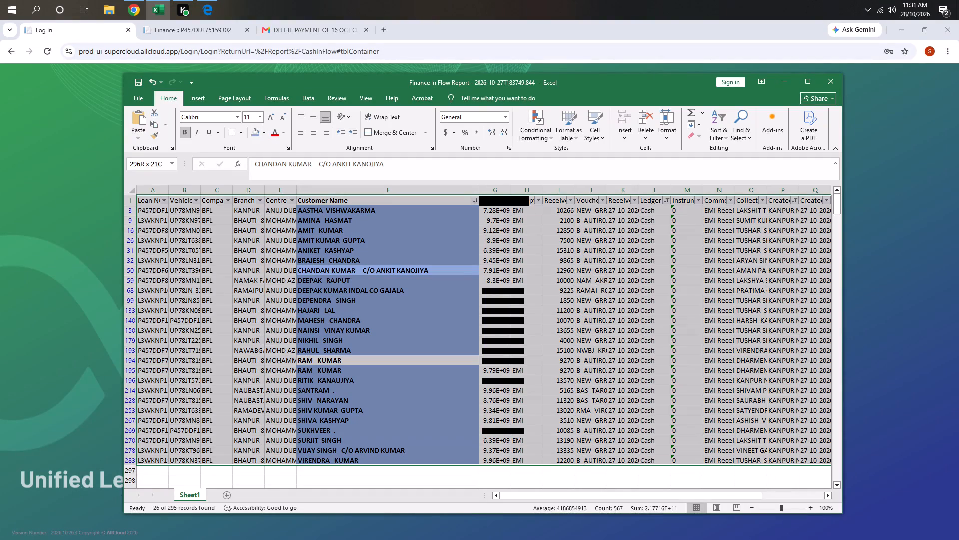
Clear all filters from the Finance In Flow Report so every record is shown.
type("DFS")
left_click(716, 382)
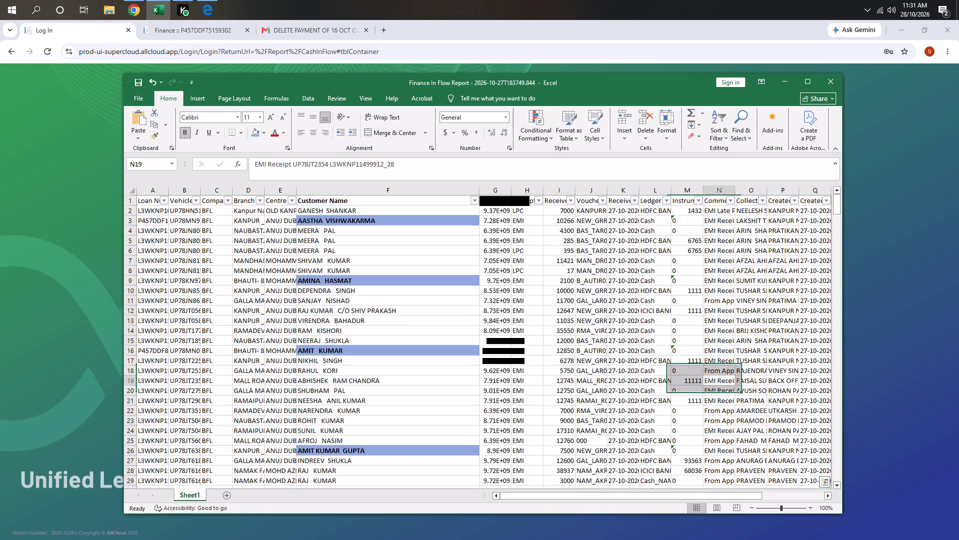
Open the filter of the Branch column and deselect all branches.
scroll(614, 269, "up", 2)
left_click(263, 201)
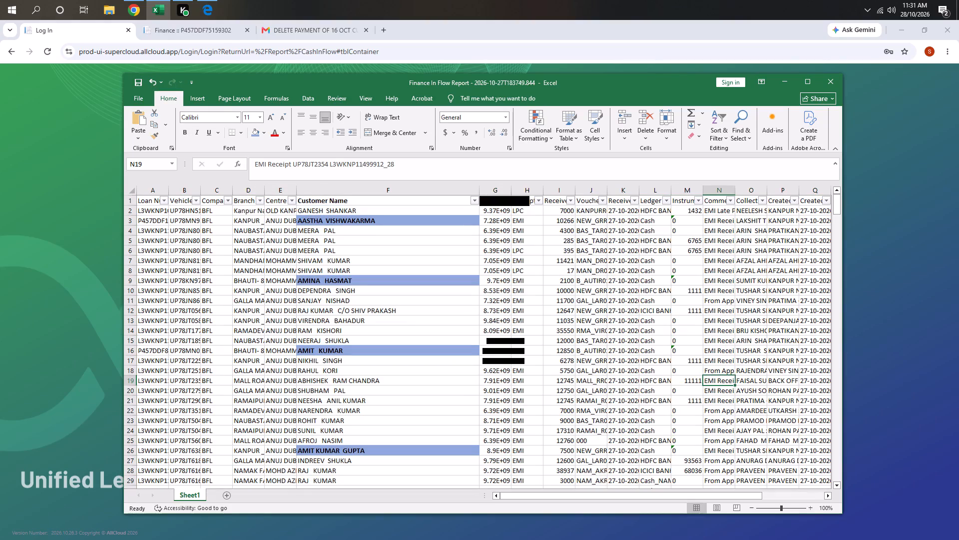
left_click(174, 311)
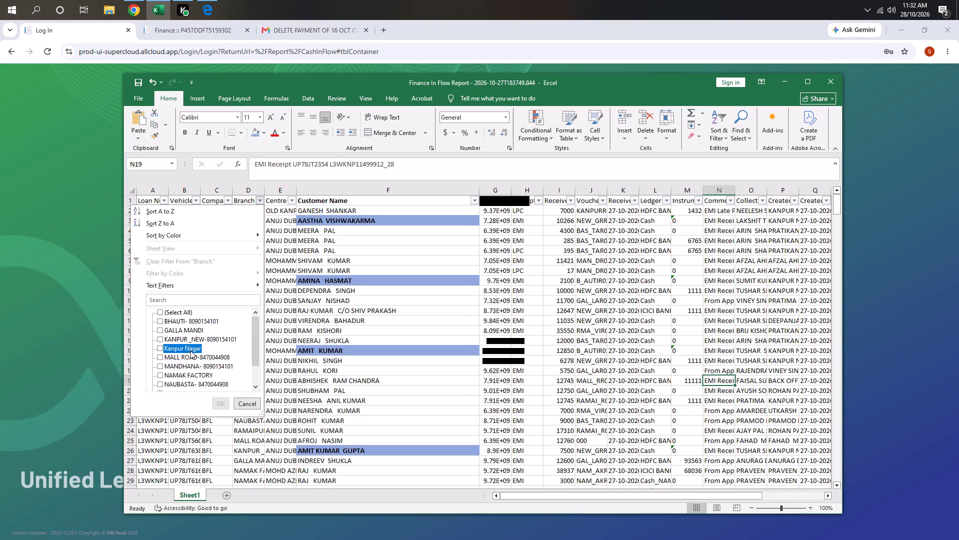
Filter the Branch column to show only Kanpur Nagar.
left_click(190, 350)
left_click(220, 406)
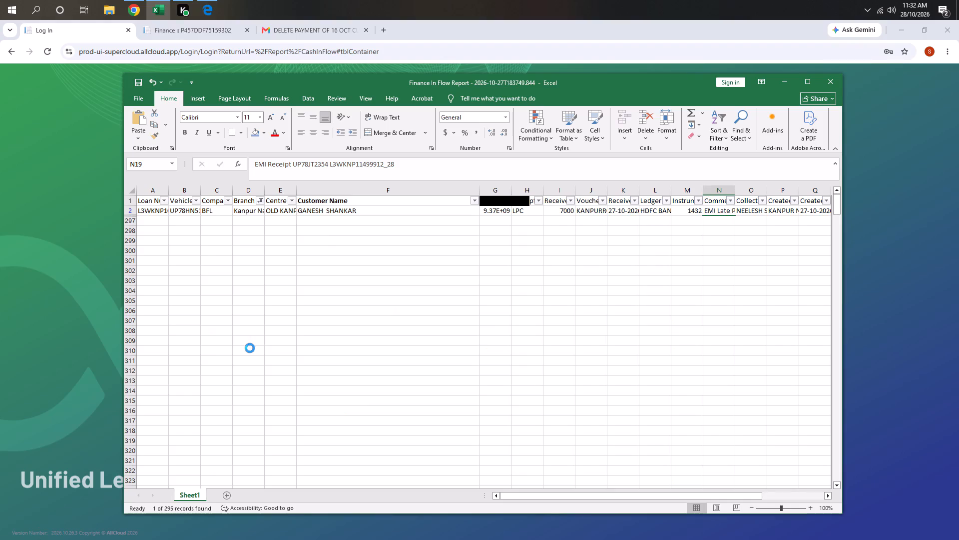
Undo the Branch filter and the filter change before it to return to the previously filtered customer list.
key("ctrl+z")
key("ctrl+z")
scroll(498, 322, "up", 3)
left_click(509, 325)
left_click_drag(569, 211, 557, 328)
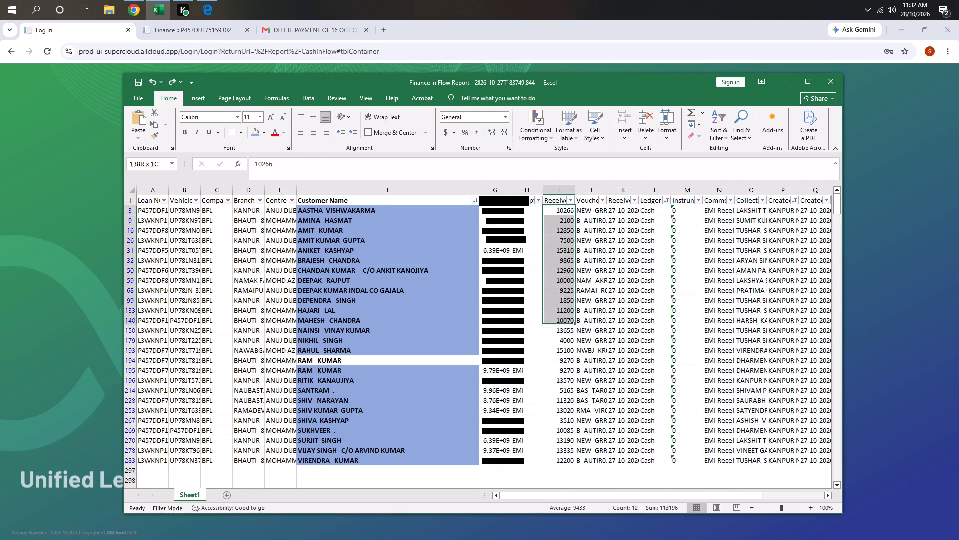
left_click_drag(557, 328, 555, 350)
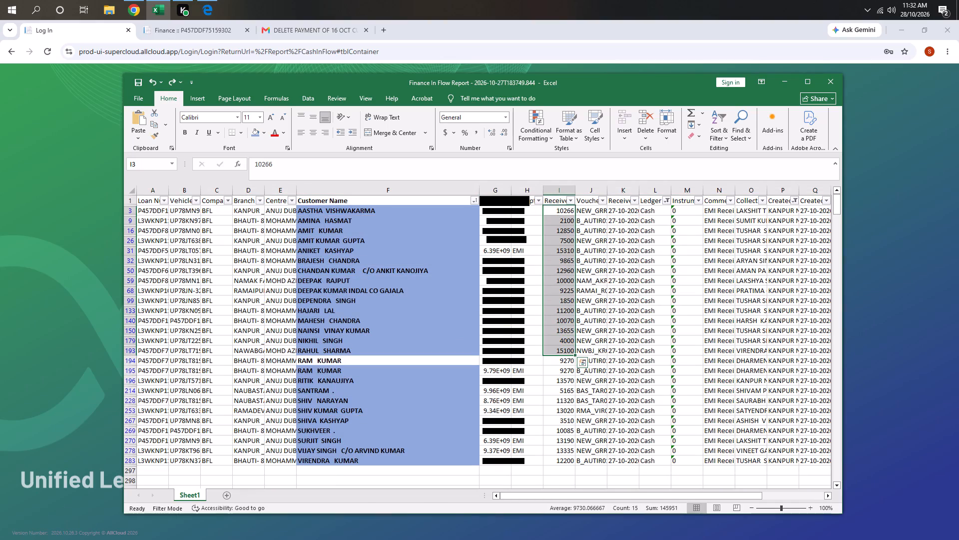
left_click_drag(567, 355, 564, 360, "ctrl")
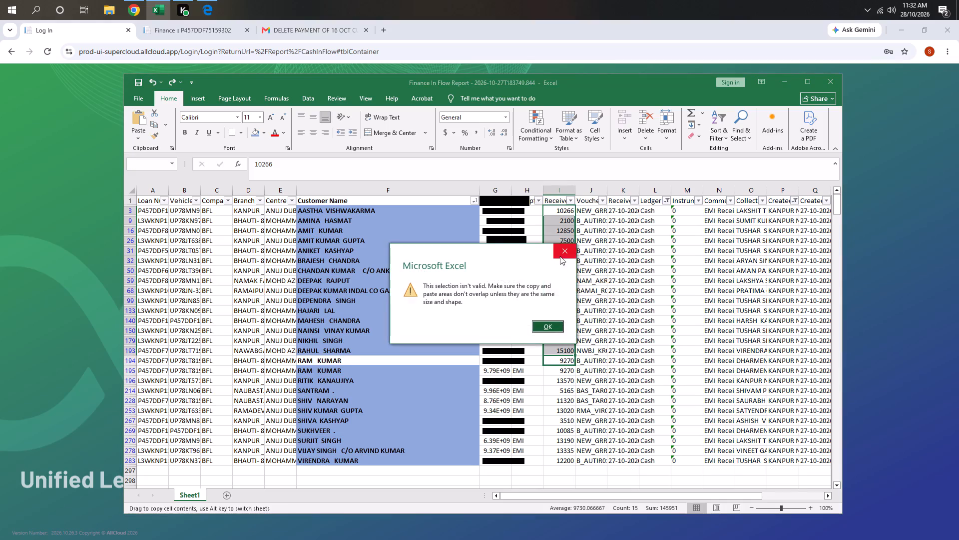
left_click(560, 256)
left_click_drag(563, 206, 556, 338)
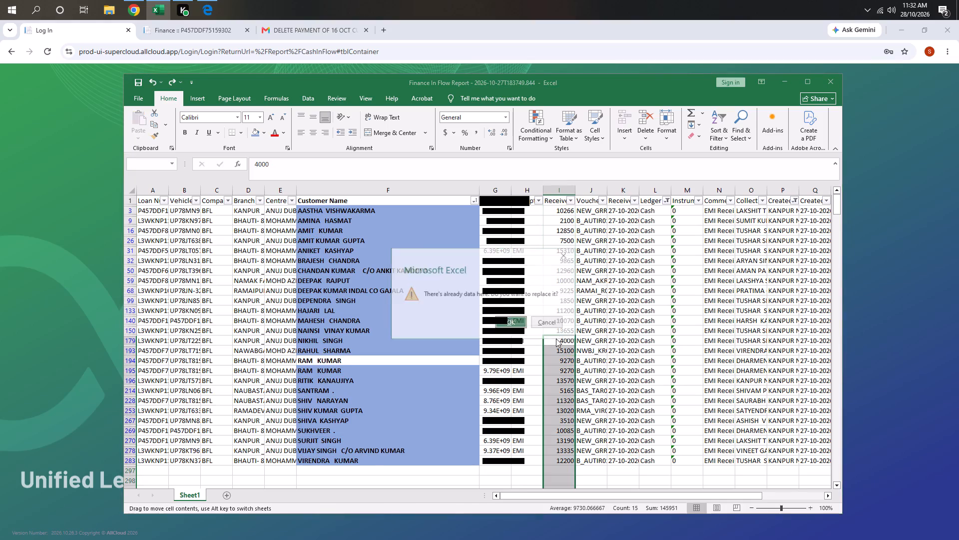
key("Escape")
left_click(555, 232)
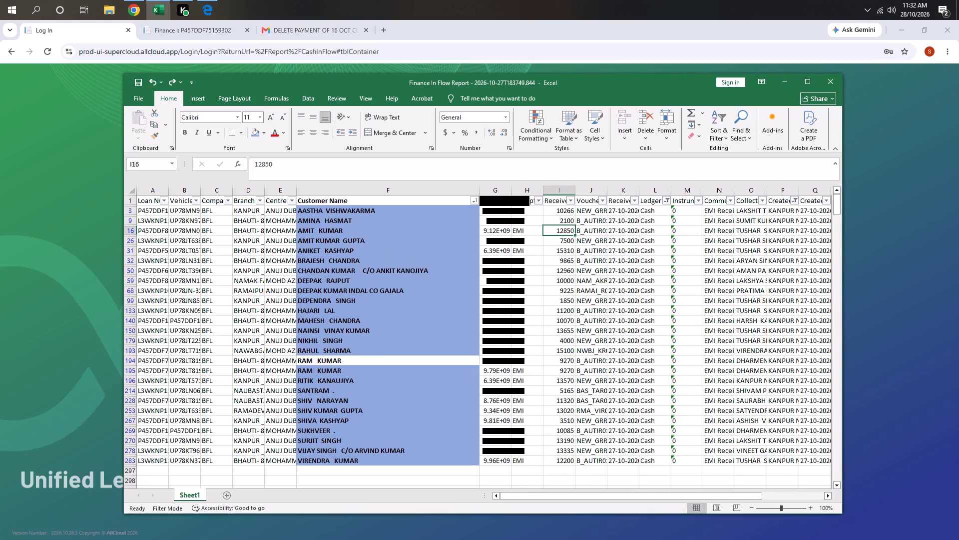
Total the received amounts in column I by selecting rows 3 to 194 and 196 to 283, leaving out row 195.
left_click_drag(559, 209, 554, 362)
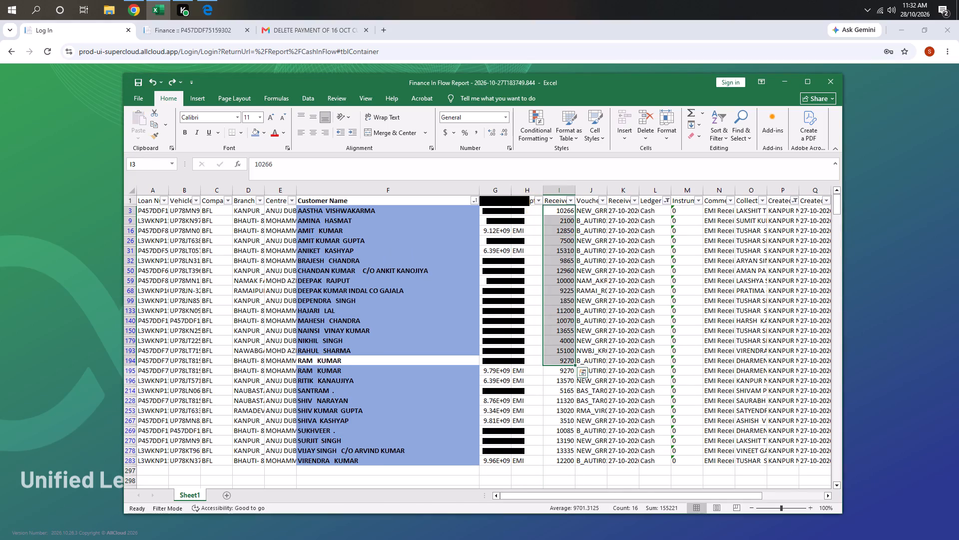
left_click_drag(560, 380, 555, 460, "ctrl")
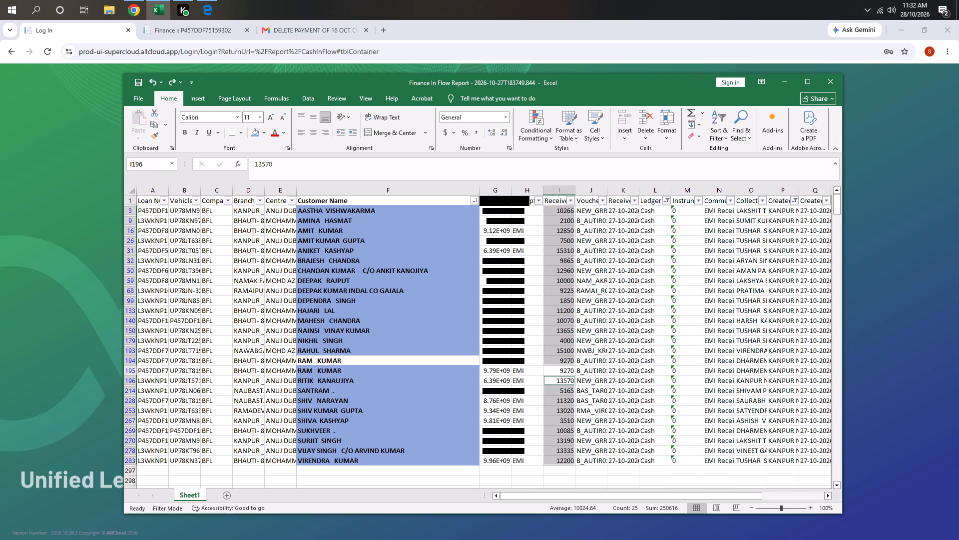
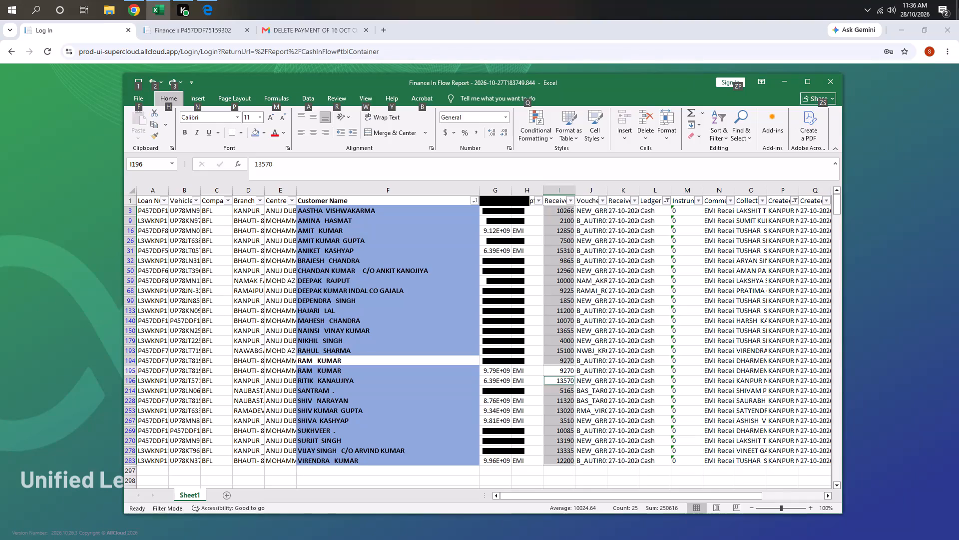
Clear all active filters from the Finance In Flow Report.
key("ctrl+a")
key("Escape")
key("Escape")
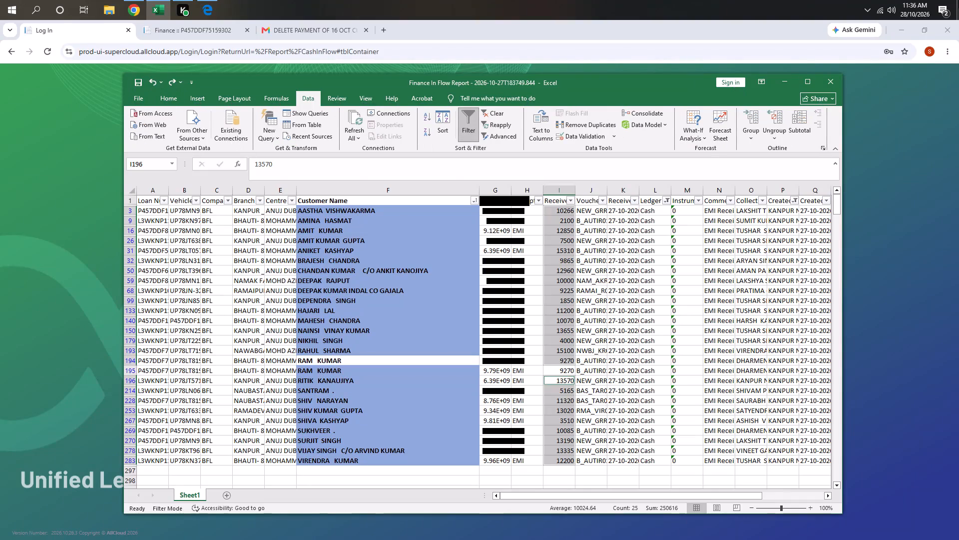
key("ctrl+a")
type("DFS")
Filter the Branch column to exclude only Kanpur Nagar.
key("ctrl+Up")
key("ctrl+Left")
key("Right")
key("Right")
key("Right")
key("alt+Down")
key("Down")
key("Down")
key("Down")
key("Down")
key("Down")
key("Down")
key("Down")
key("Down")
key("Down")
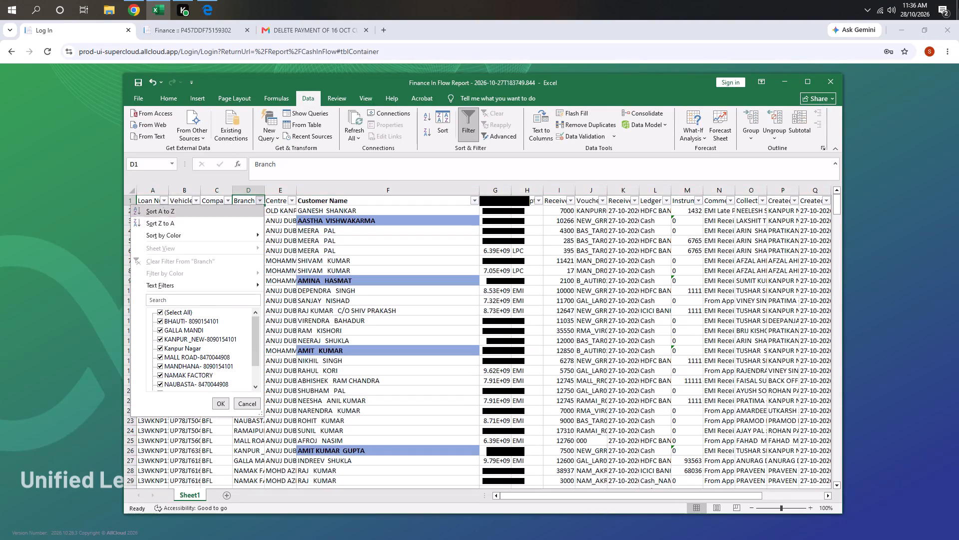
key("Down")
key("Down")
key("Down")
key("Down")
key("space")
key("Return")
Open the filter of the Created By column and deselect all entries.
key("Right")
key("Right")
key("Right")
key("Right")
key("Right")
key("Right")
key("Right")
key("Right")
key("Right")
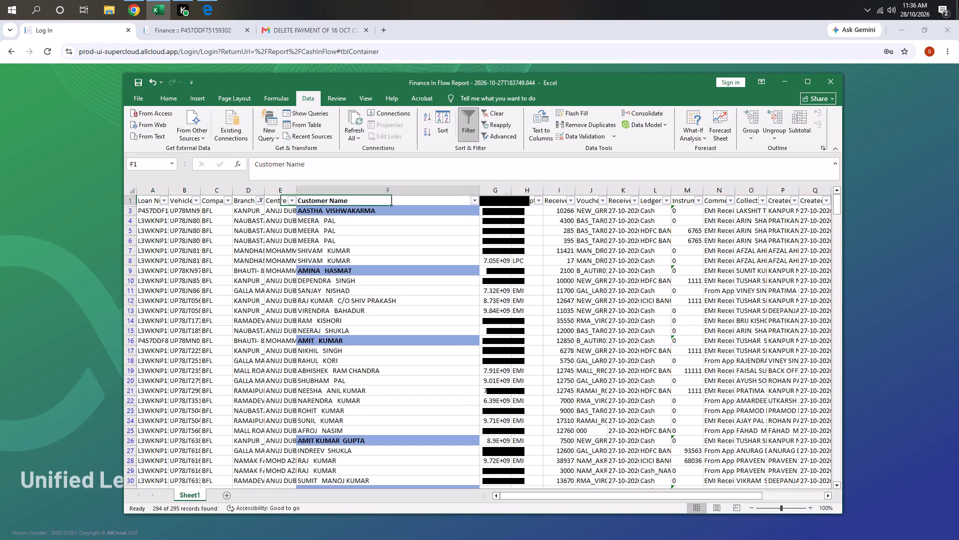
key("Right")
key("Right")
key("Right")
key("alt+Down")
key("Down")
key("Down")
key("Down")
key("Down")
key("Down")
key("Down")
key("Down")
key("Down")
key("Down")
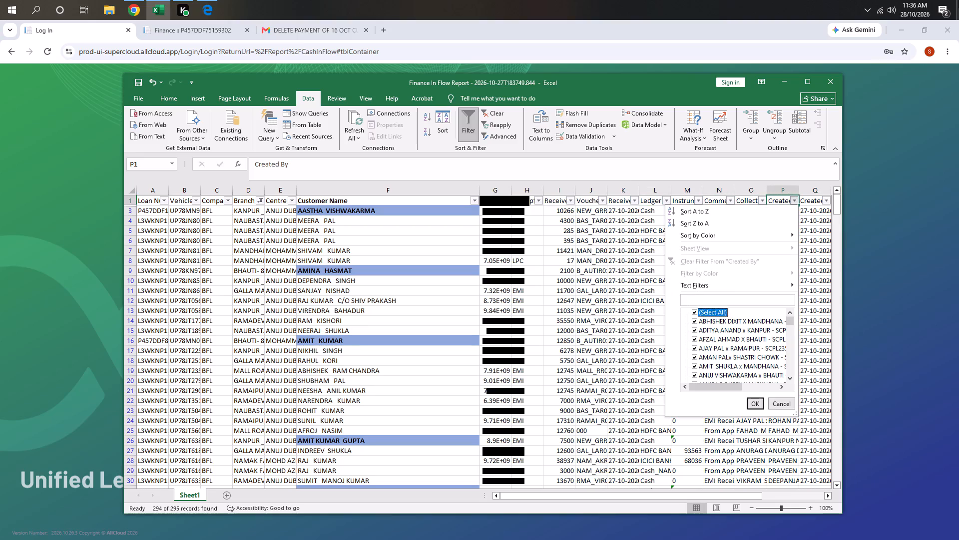
key("space")
key("Down")
key("space")
key("Down")
key("Down")
key("space")
key("Down")
key("Down")
key("space")
key("Down")
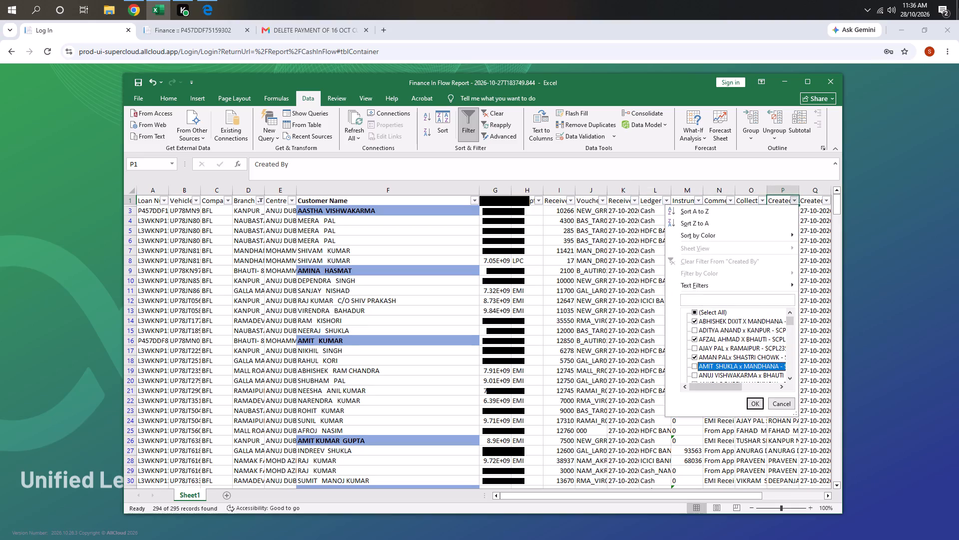
key("space")
key("Down")
key("Down")
key("Up")
key("space")
key("Down")
key("Down")
key("Down")
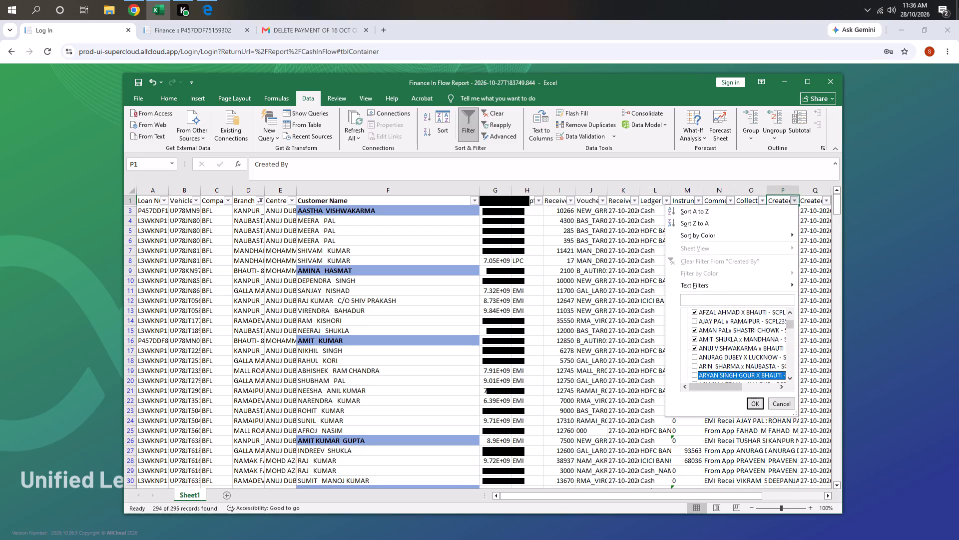
key("Down")
key("Up")
key("space")
key("Down")
key("space")
key("Down")
key("Down")
key("Down")
key("Down")
key("Down")
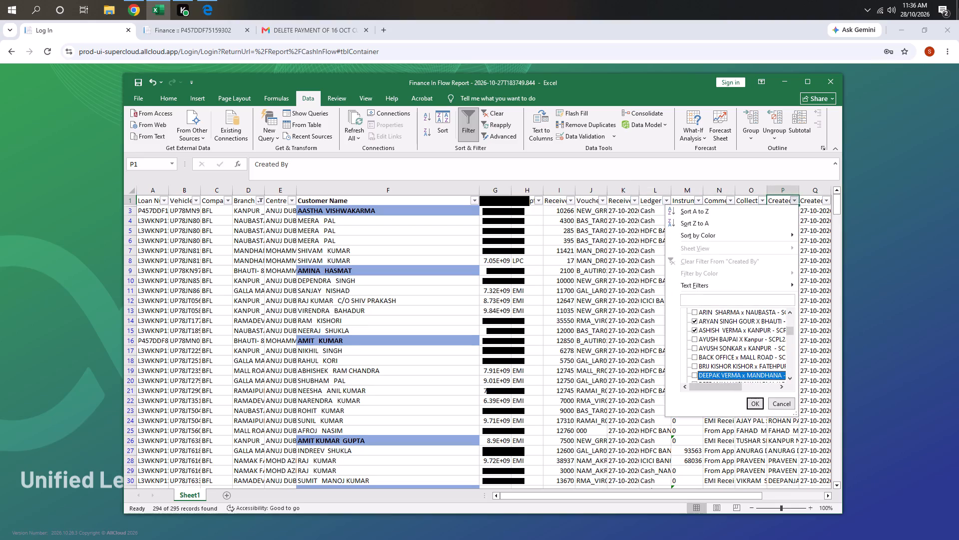
key("space")
key("Down")
key("Down")
key("Down")
key("Up")
key("space")
key("Down")
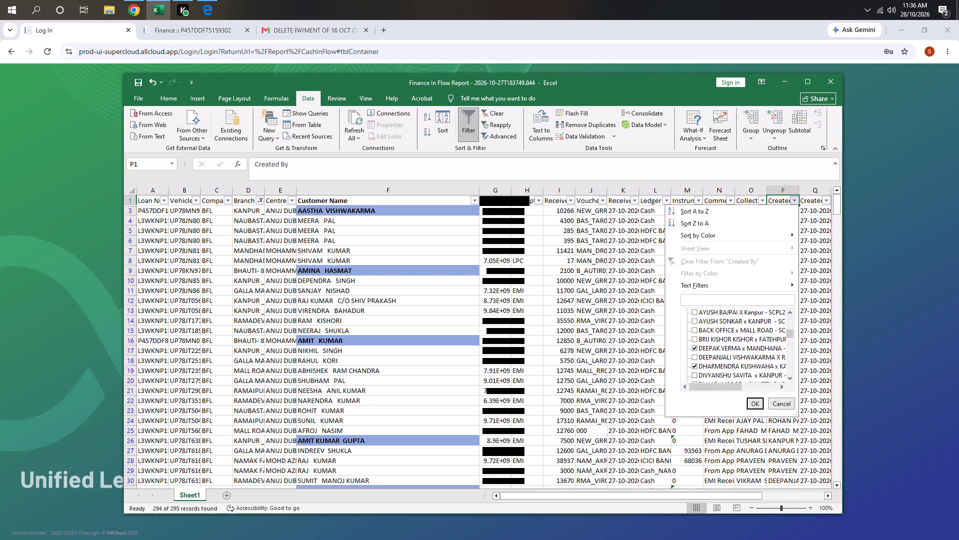
key("Down")
key("Up")
key("space")
key("Down")
key("Down")
key("Down")
key("Down")
key("Up")
key("space")
key("Down")
key("Down")
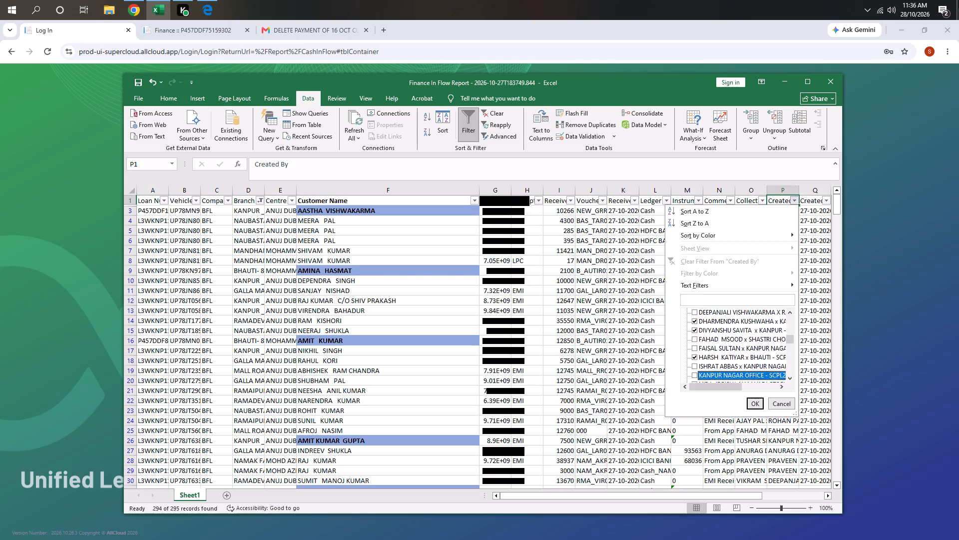
key("Down")
key("Up")
key("space")
key("Down")
key("space")
key("Down")
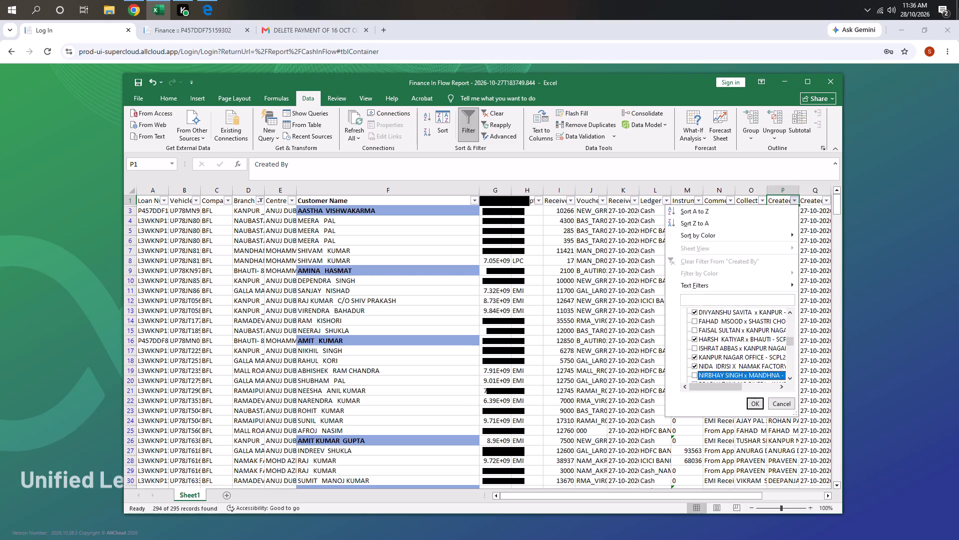
key("space")
Include Praveen, Rahul and Rajat in the Created By filter, leaving Rohan out.
key("Down")
key("Down")
key("Down")
key("Down")
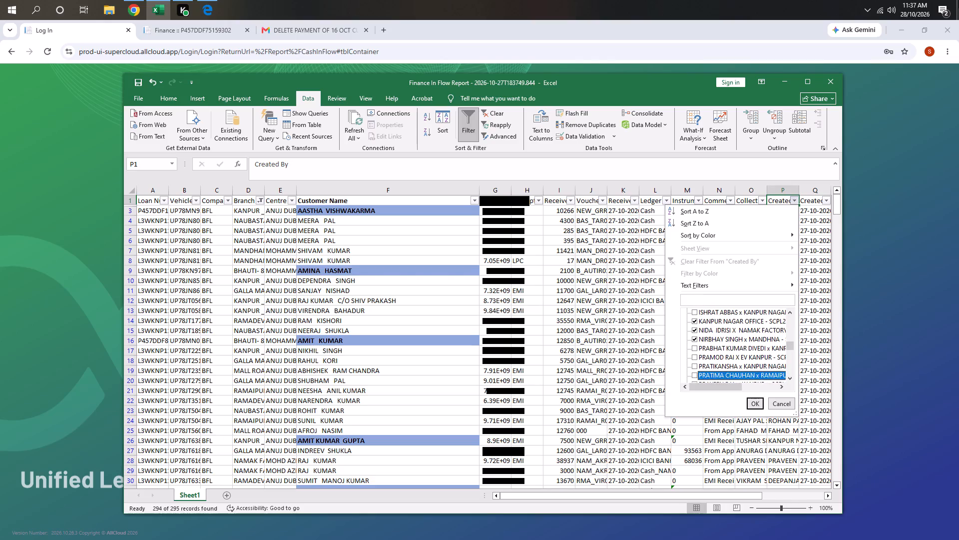
key("Down")
key("Up")
key("Down")
key("space")
key("Down")
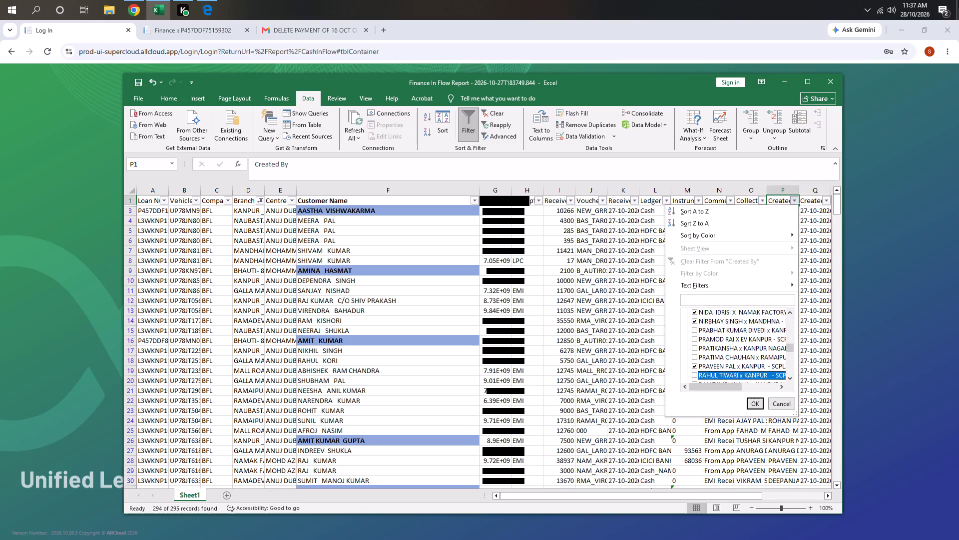
key("space")
key("Down")
key("Down")
key("space")
key("Up")
key("space")
key("Down")
key("space")
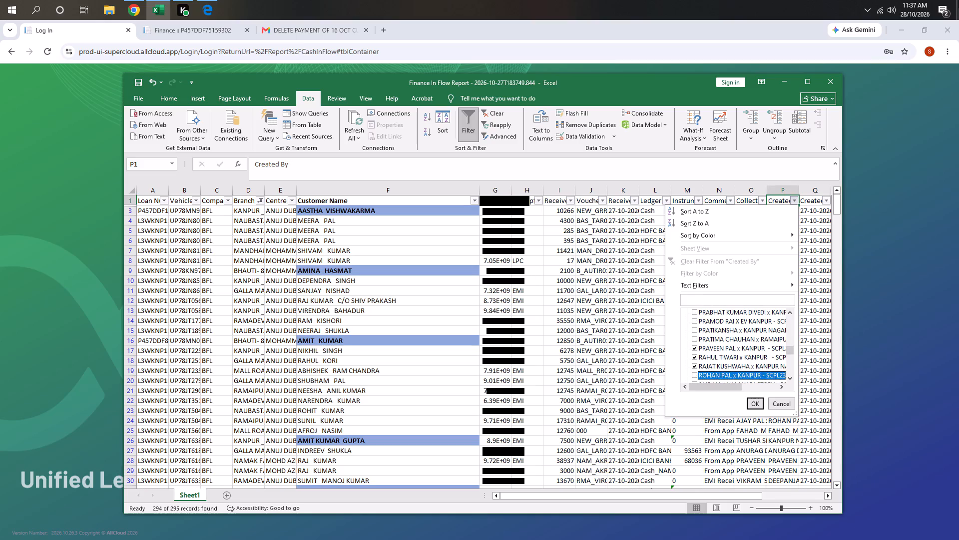
key("Down")
key("Down")
key("Up")
key("space")
key("Down")
key("Down")
key("Down")
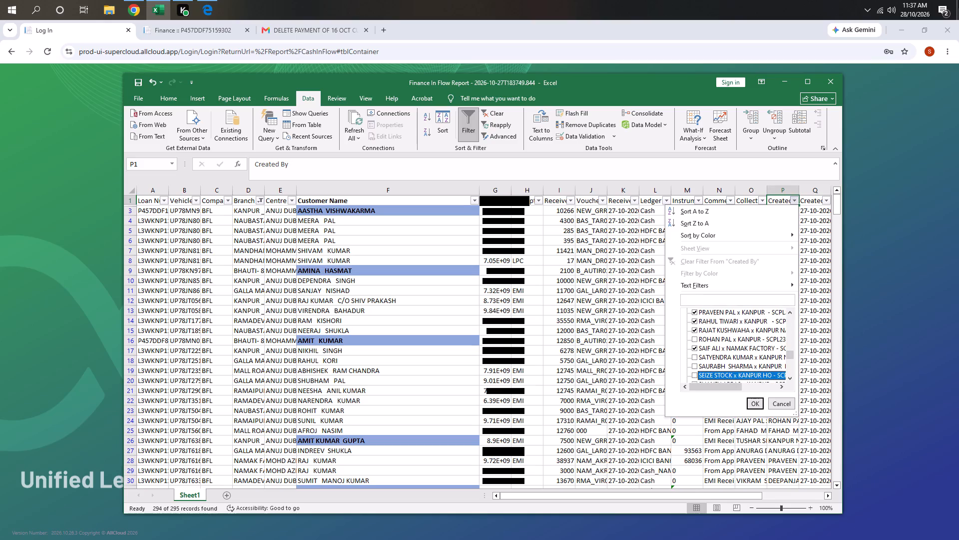
key("Down")
key("Down")
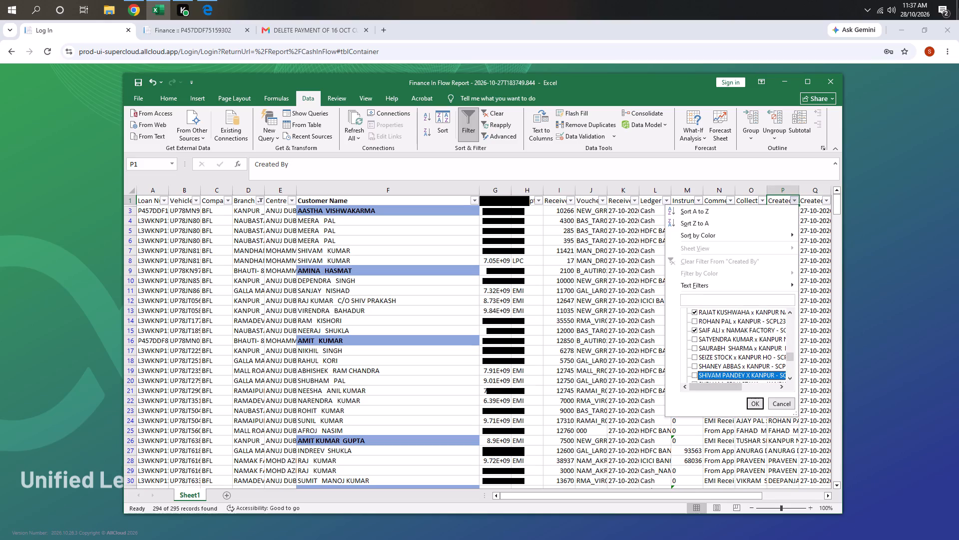
key("Down")
key("Down")
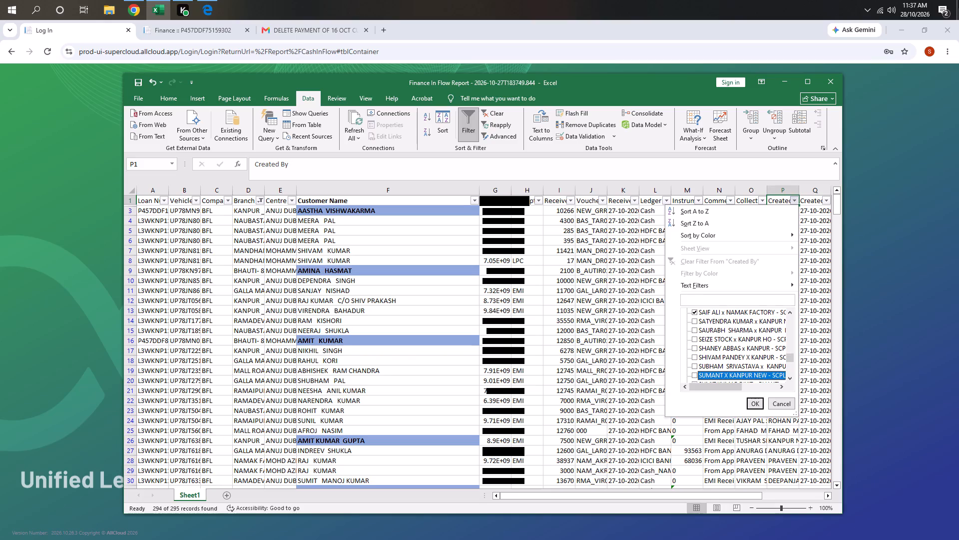
key("space")
key("Down")
key("Down")
key("Up")
key("space")
key("Down")
key("space")
key("Down")
key("Down")
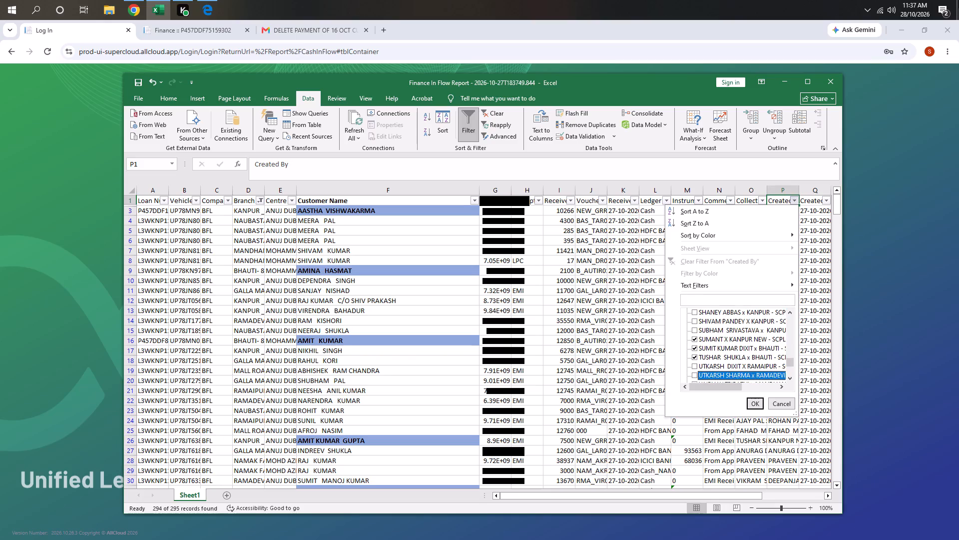
key("Down")
key("space")
key("Down")
key("Down")
key("Down")
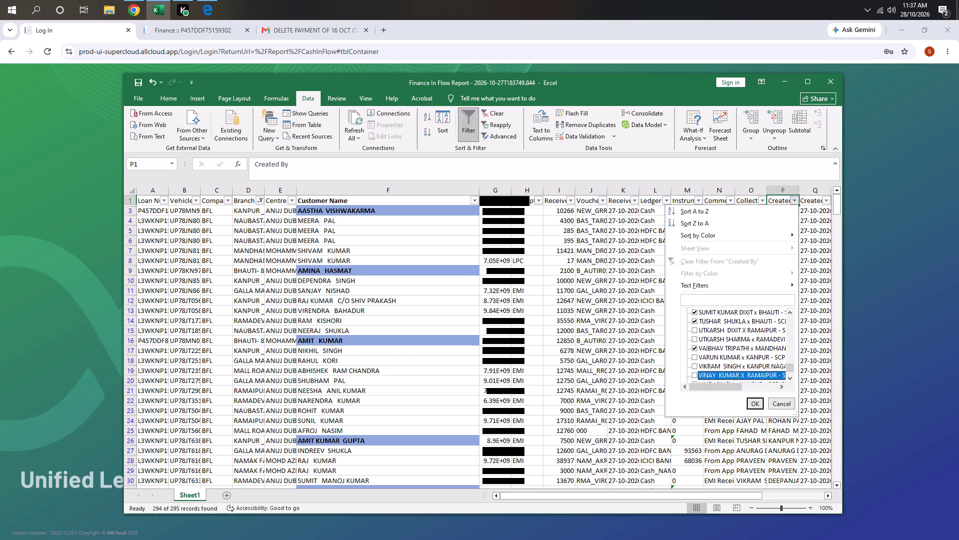
key("Down")
key("Down")
key("Down")
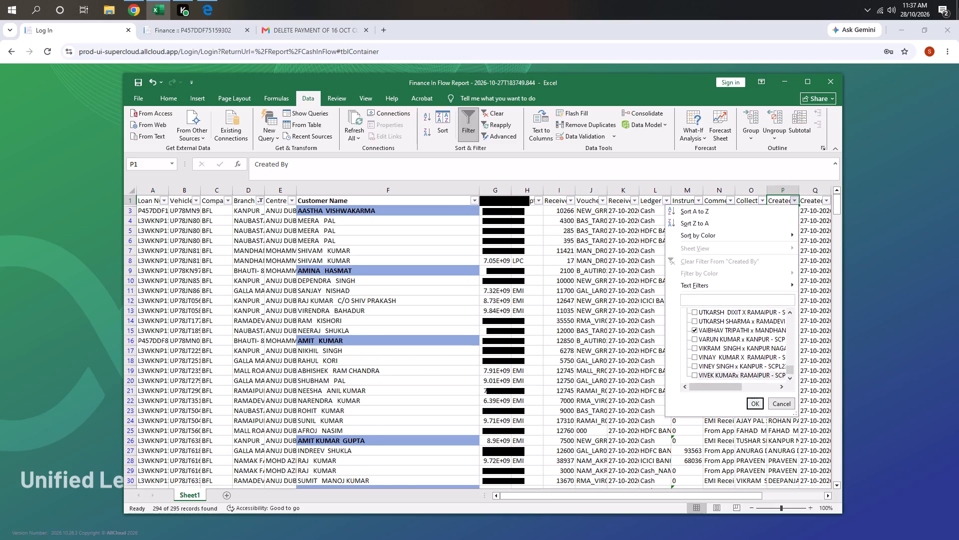
key("Return")
Total the received amounts of all filtered rows in column I, then return to the Received Amount header.
key("Left")
key("Left")
key("Left")
key("Left")
key("Left")
key("Left")
key("Left")
key("Left")
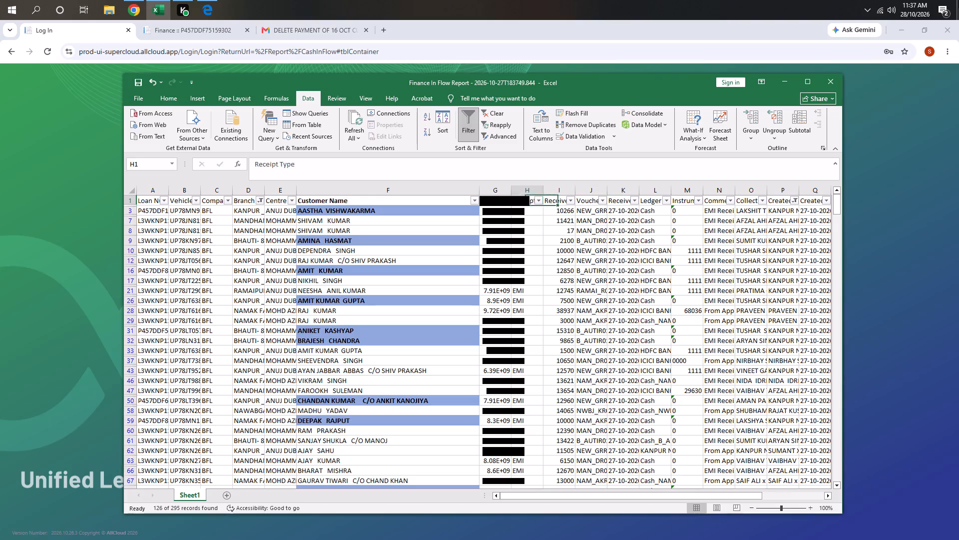
key("Down")
key("Right")
key("ctrl+shift+Down")
key("ctrl+Up")
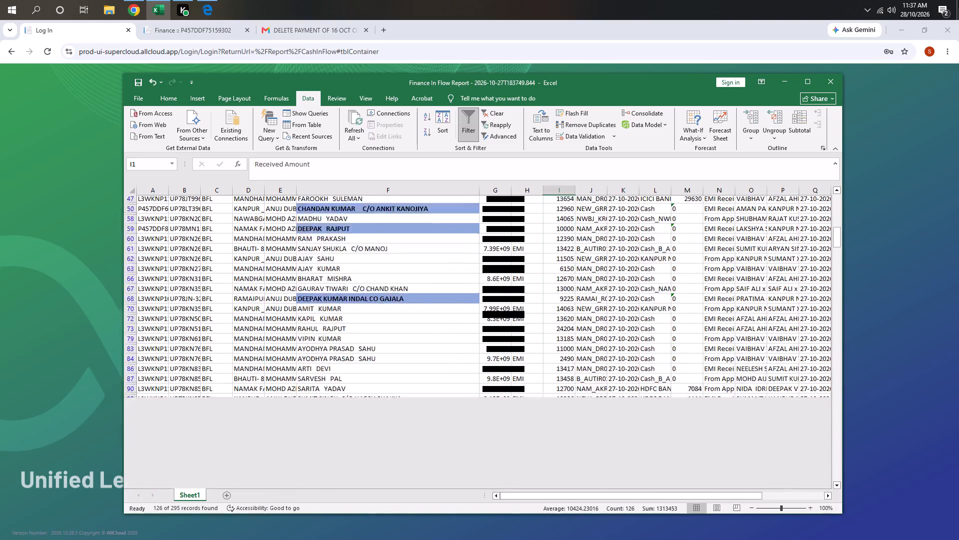
Open the Created By filter and check which staff are included, from Abhishek (Mandhana) through Ayush (Kanpur).
key("Right")
key("Right")
key("Right")
key("Right")
key("Right")
key("Right")
key("Right")
key("alt+Down")
key("Down")
key("Down")
key("Down")
key("Down")
key("Down")
key("Down")
key("Down")
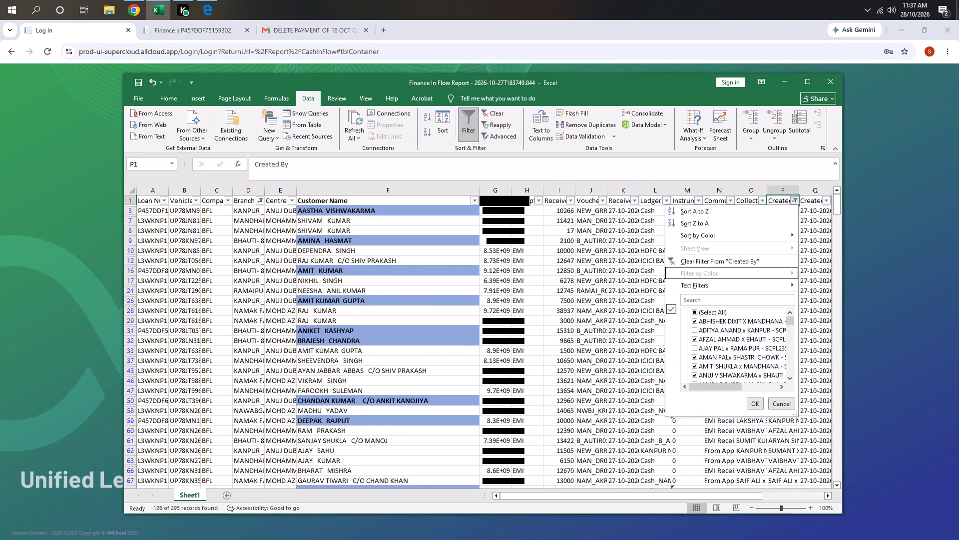
key("Down")
key("Down")
key("Down")
key("Down")
key("Down")
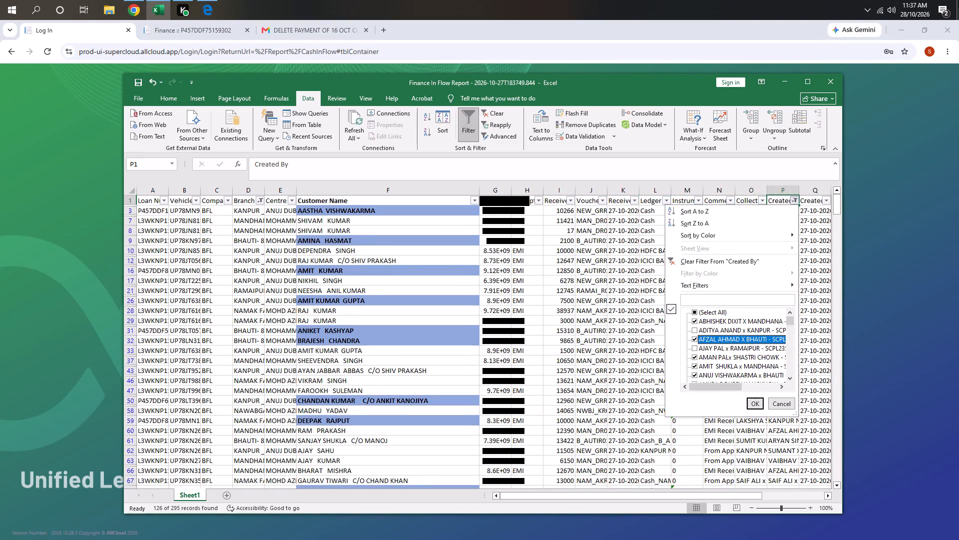
key("Down")
key("Down")
key("Down")
key("Down")
key("Down")
key("Down")
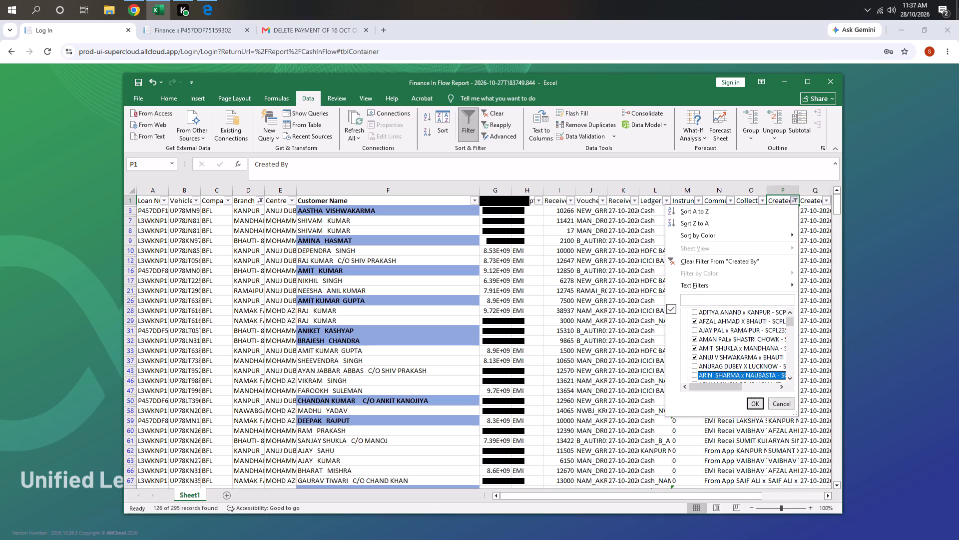
key("Down")
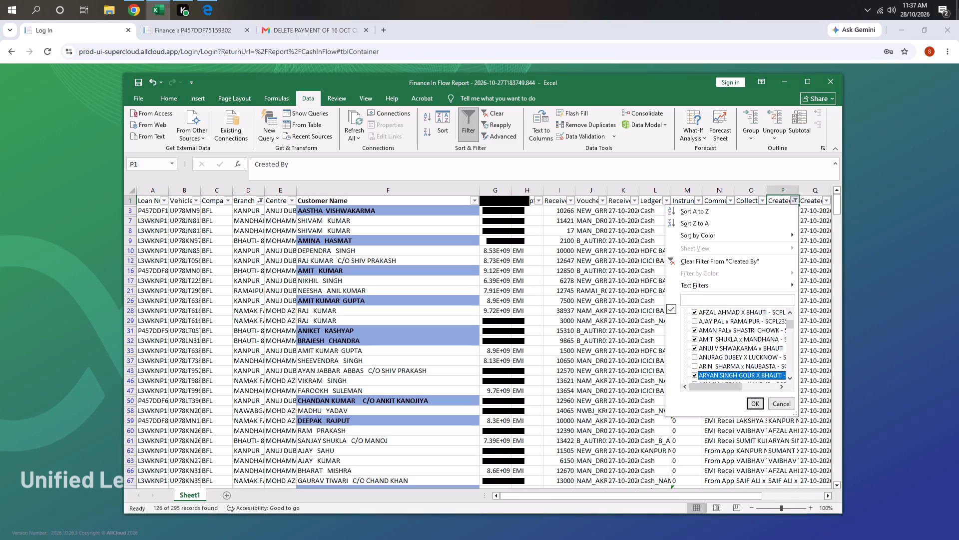
key("Up")
key("Up")
key("Up")
key("Down")
key("Down")
key("Down")
key("Down")
key("Down")
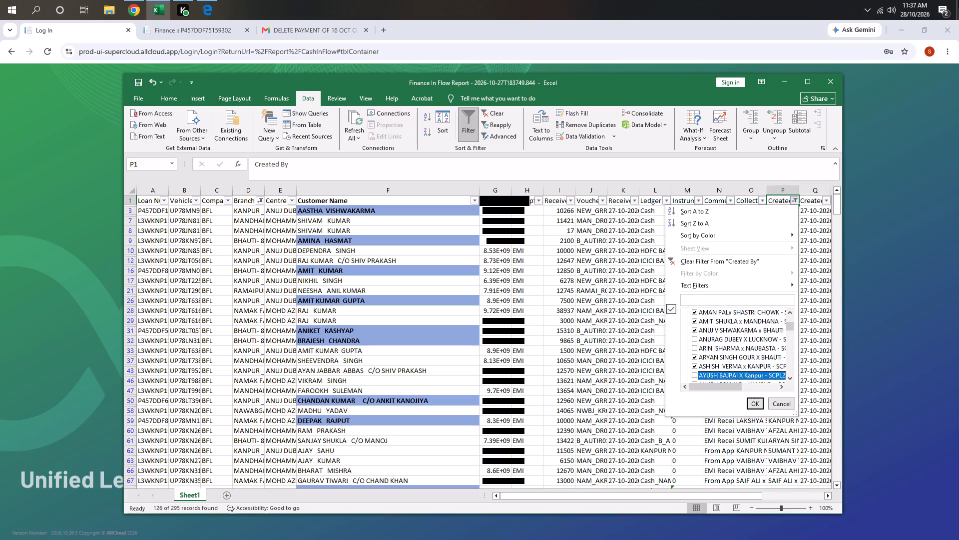
Check which staff are included in the Created By filter, from the second Ayush (Kanpur) through Pramod (EV Kanpur).
key("Down")
key("Down")
key("Down")
key("Down")
key("Down")
key("Down")
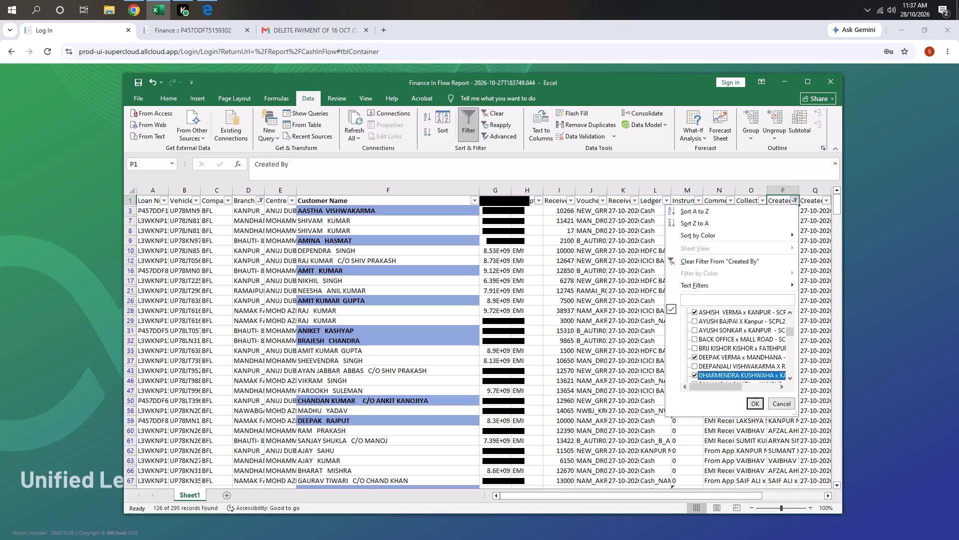
key("Down")
key("Down")
key("Down")
key("Down")
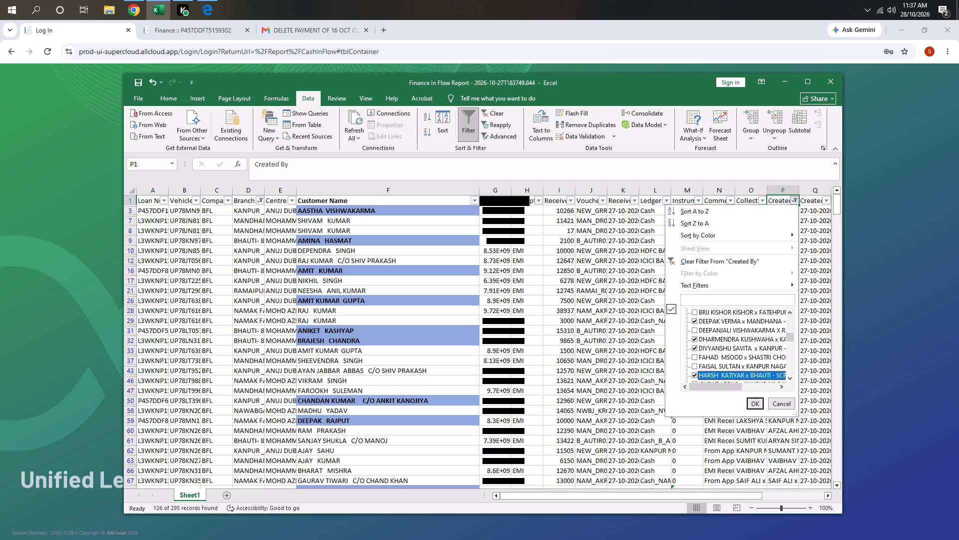
key("Down")
key("Down")
key("Down")
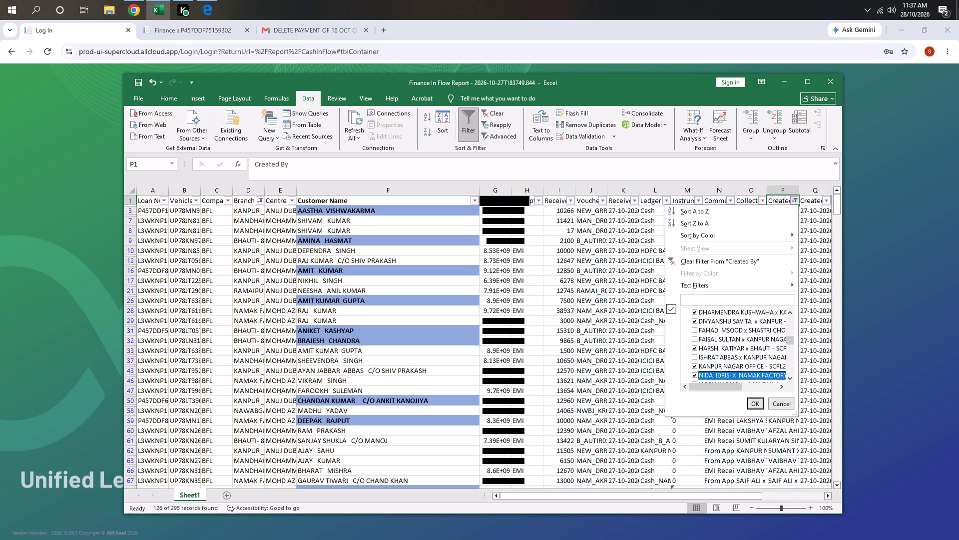
key("Down")
key("Down")
key("Down")
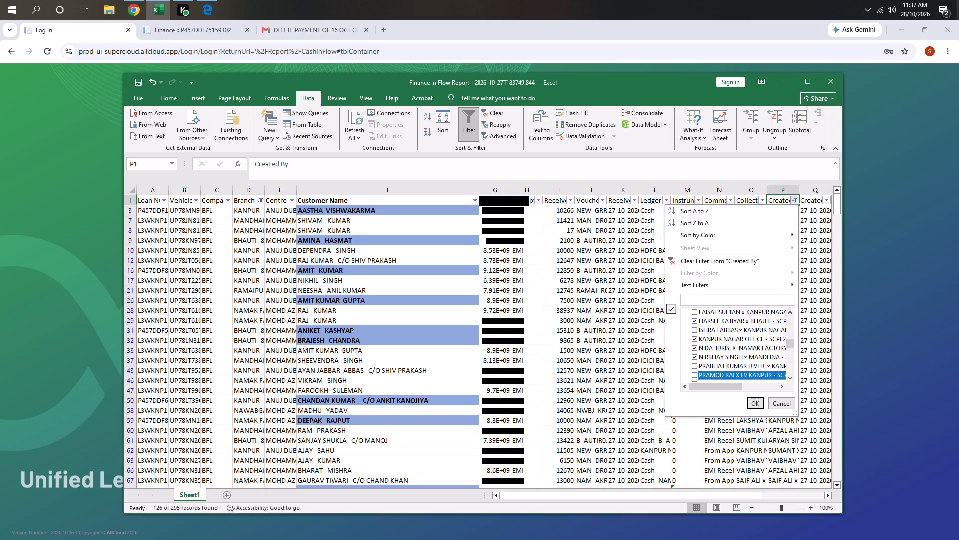
Check which staff are included in the Created By filter, from Pratikansha (Kanpur Nagar) through Shivam (Kanpur), rechecking the Kanpur names after Saif.
key("Down")
key("Down")
key("Down")
key("Down")
key("Down")
key("Down")
key("Down")
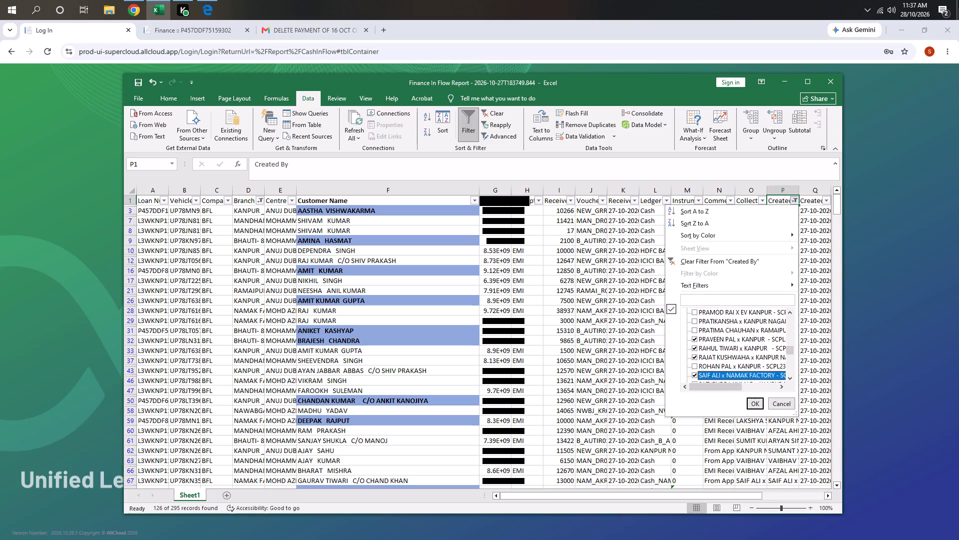
key("Down")
key("Down")
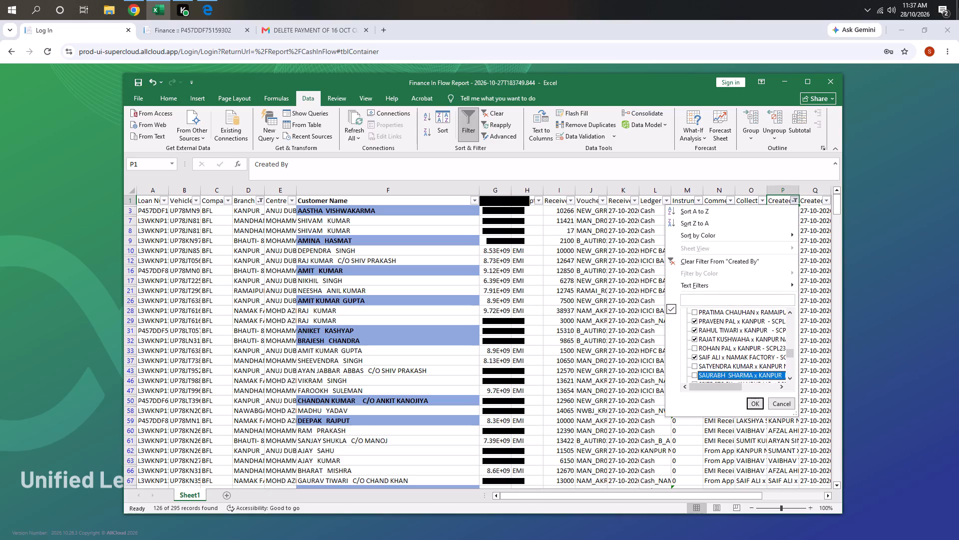
key("Down")
key("Down")
key("Down")
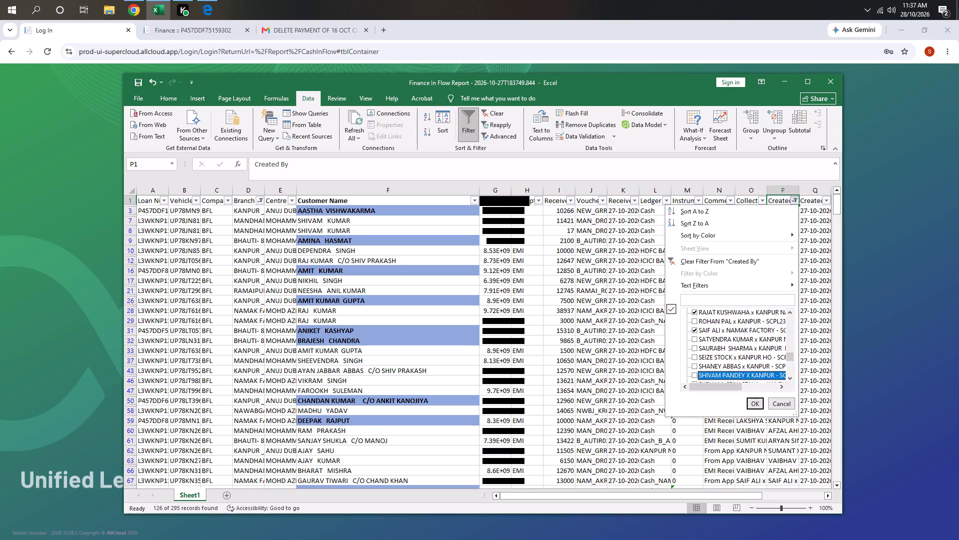
key("Down")
key("Up")
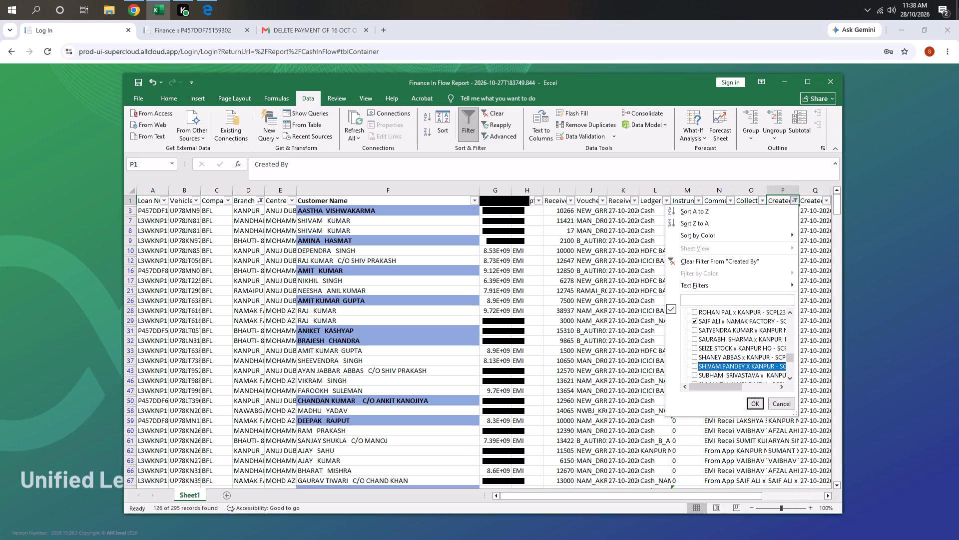
key("Up")
key("Up")
key("Up")
key("Up")
key("Down")
key("Down")
key("Down")
key("Down")
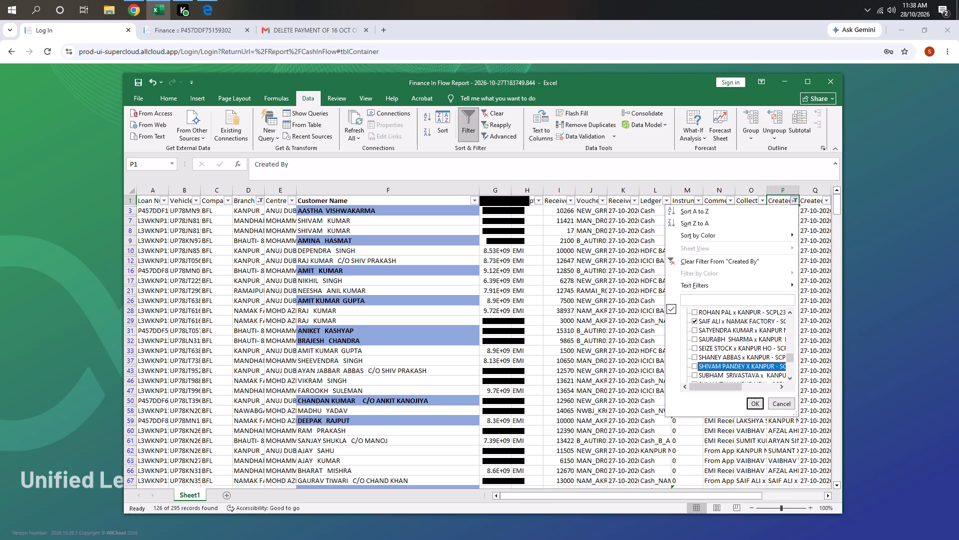
Check the remaining Created By names from Subham (Kanpur) to the end of the list, then apply the filter.
key("Down")
key("Down")
key("Down")
key("Down")
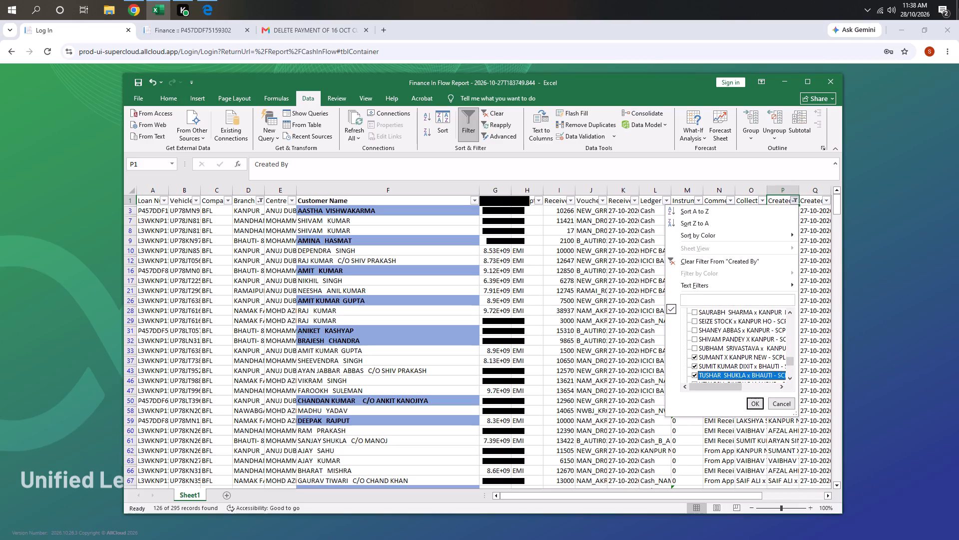
key("Down")
key("Down")
key("Down")
key("Down")
key("Down")
key("Down")
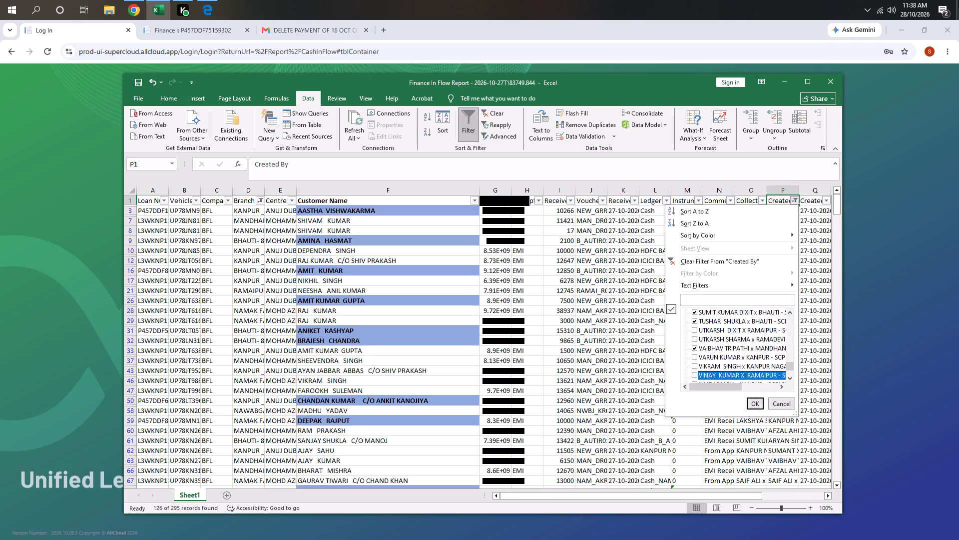
key("Down")
key("Down")
key("Down")
key("Down")
key("Down")
key("Down")
key("Down")
key("Down")
key("Down")
key("Down")
key("Down")
key("Down")
key("Down")
key("Up")
key("Up")
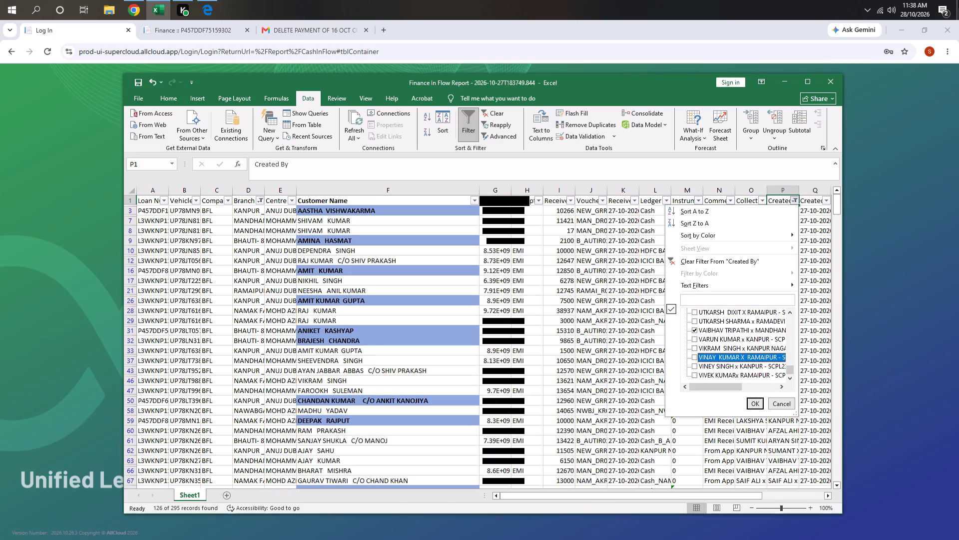
key("Down")
key("Down")
key("Down")
key("Down")
key("Up")
key("Return")
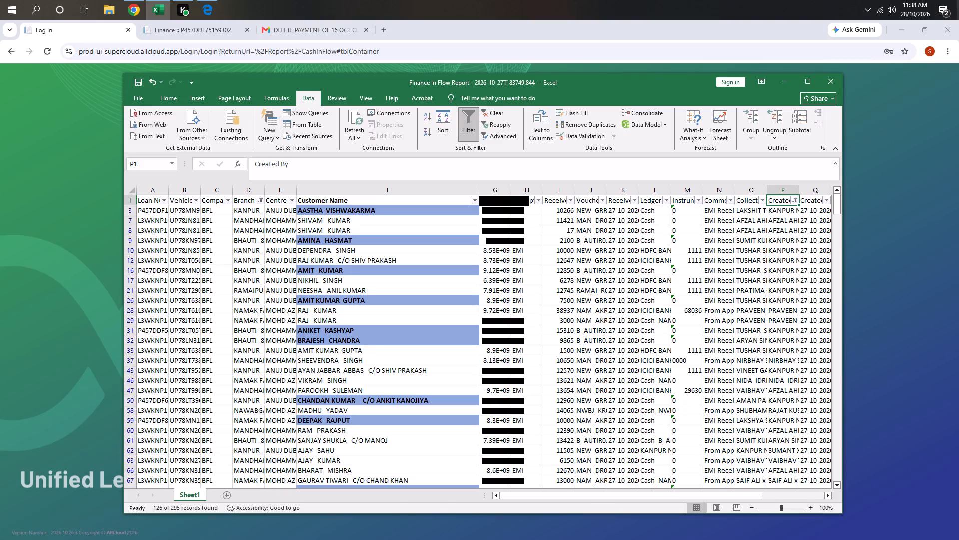
Total the received amounts of the filtered rows by selecting the Received Amount column from its header to the last row.
key("Left")
key("Left")
key("Left")
key("Left")
key("Left")
key("Left")
key("Left")
key("ctrl+shift+Down")
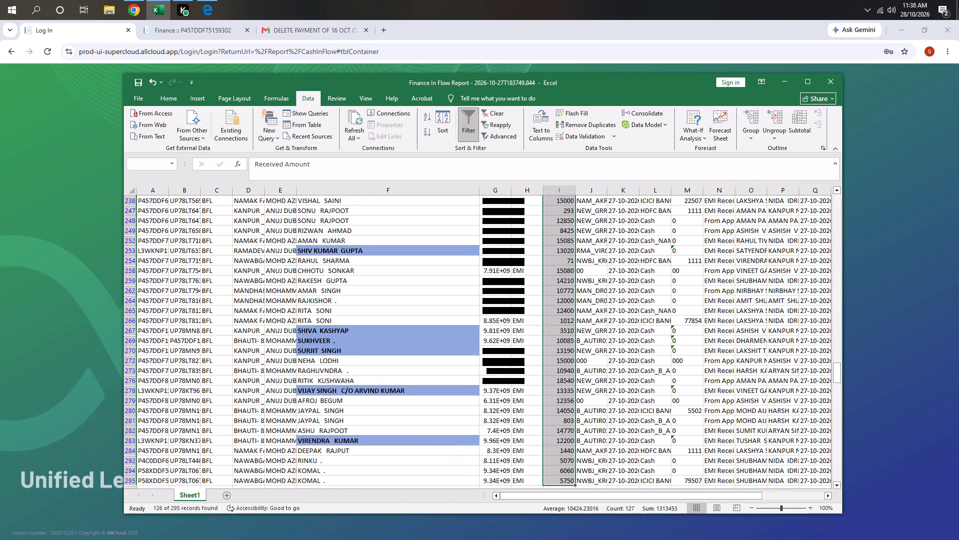
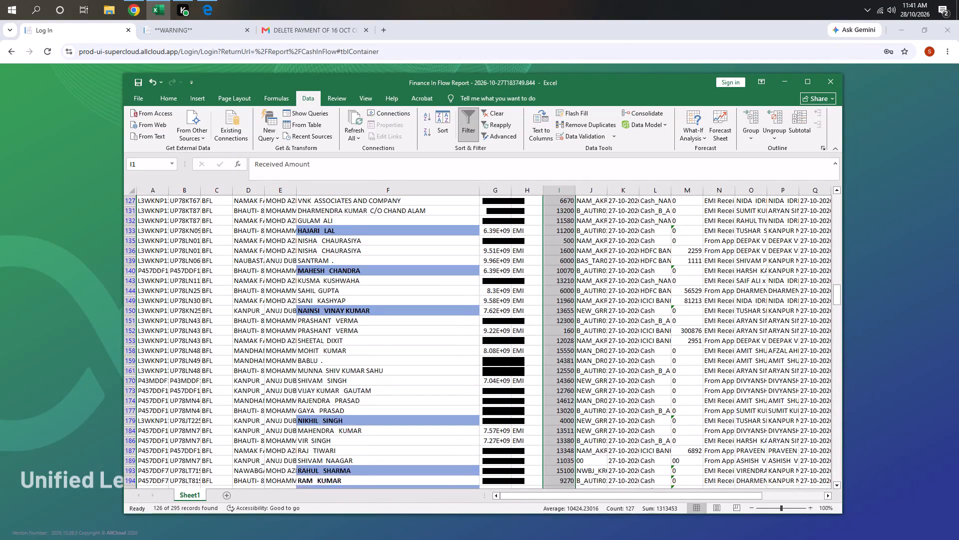
Filter the Ledger Name column at the top of the report to only HDFC BANK and ICICI BANK.
left_click_drag(839, 288, 846, 206)
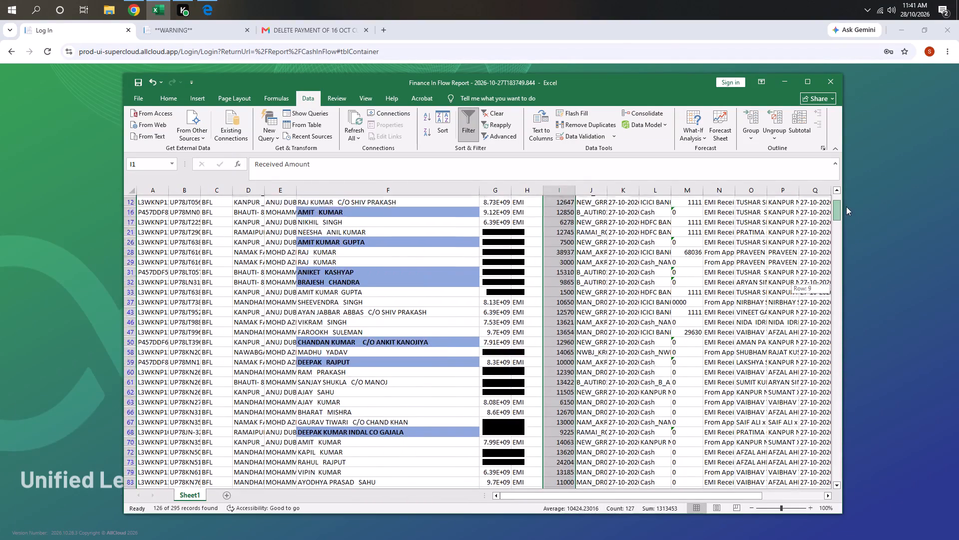
left_click_drag(846, 206, 846, 202)
left_click(594, 209)
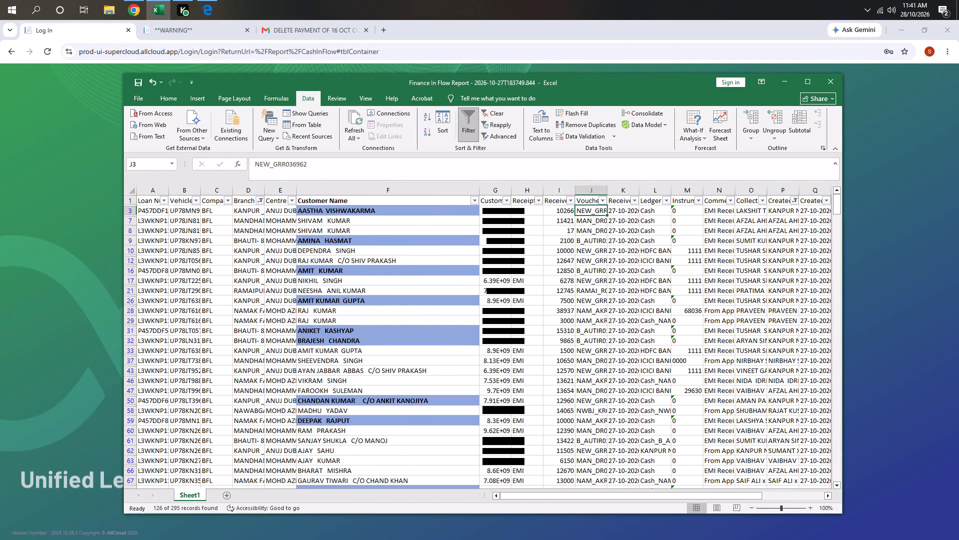
left_click(663, 197)
left_click(585, 314)
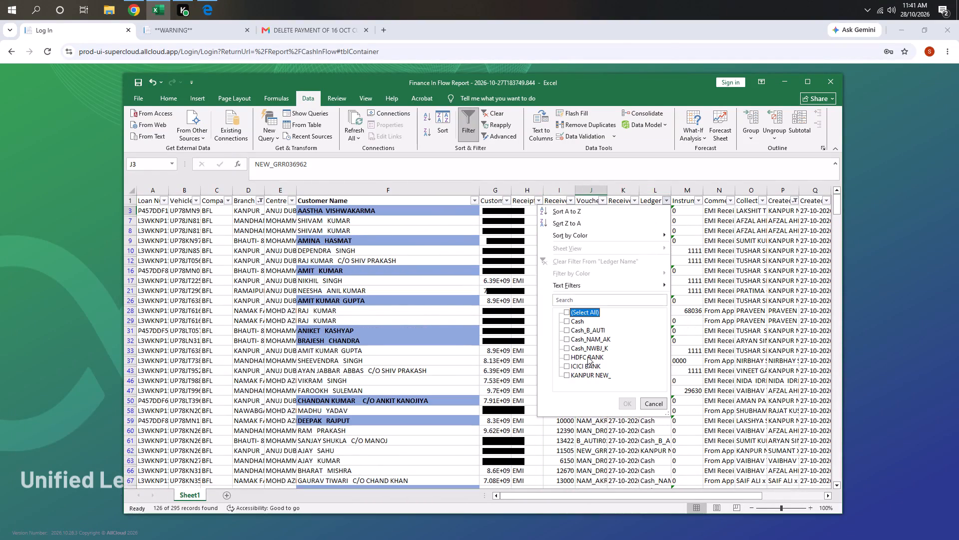
left_click(587, 356)
left_click(585, 363)
left_click(626, 401)
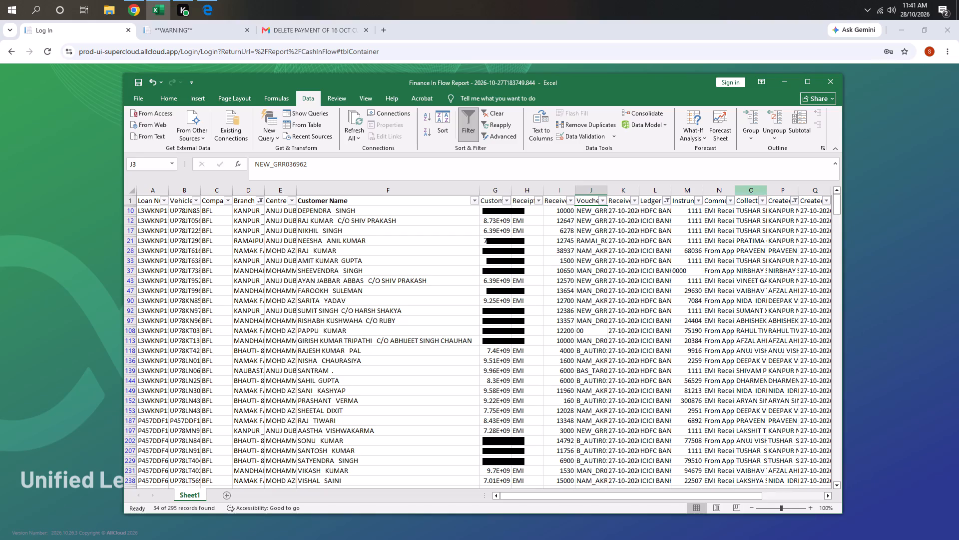
Widen the Created By column to fit its full text and select the whole column for formatting.
double_click(801, 191)
left_click(801, 191)
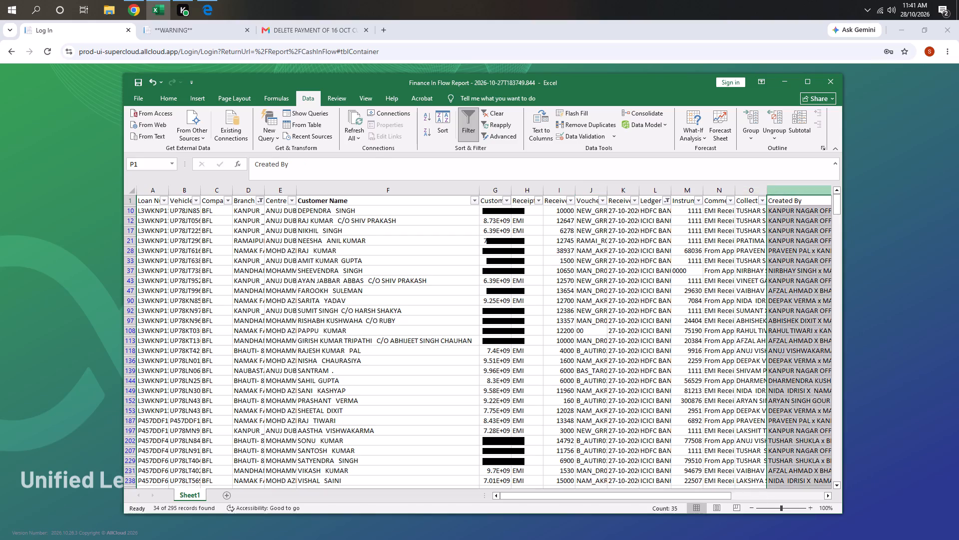
left_click(159, 99)
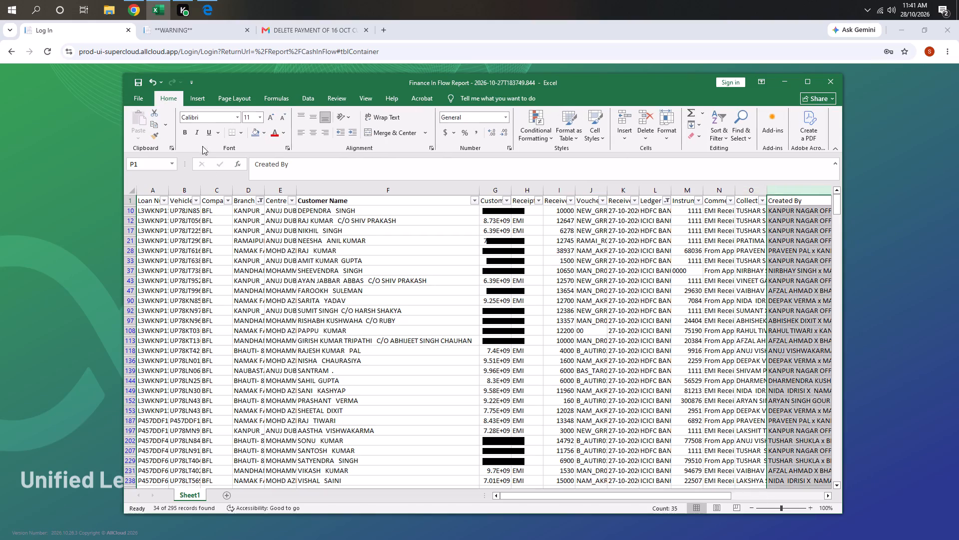
Make the text of the whole Created By column bold.
left_click(182, 134)
Sort the filtered report rows by the Created By column from A to Z.
left_click(602, 200)
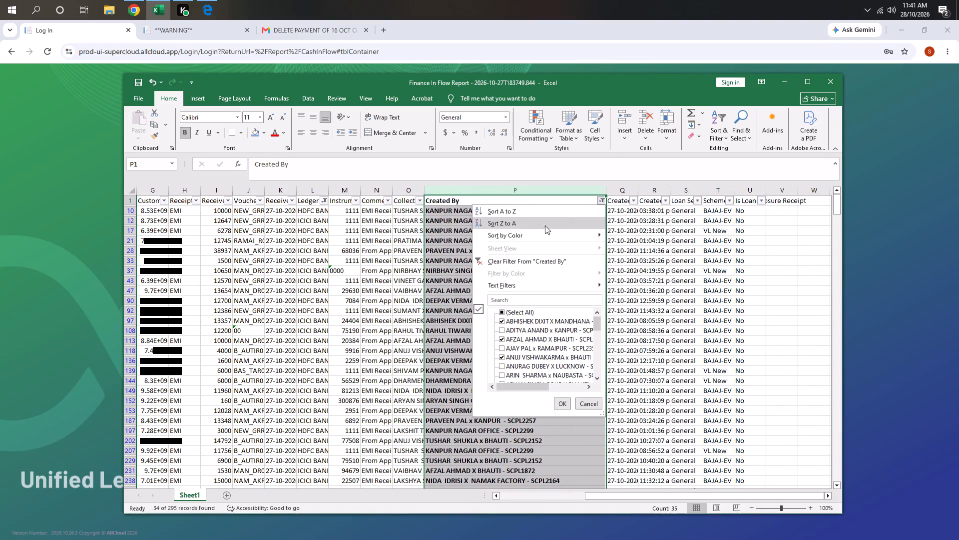
left_click(515, 204)
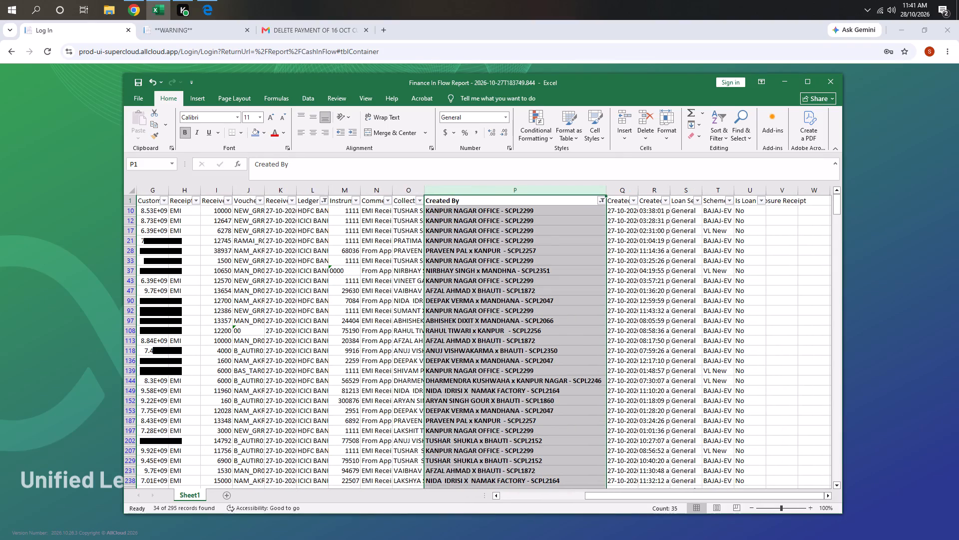
left_click(600, 199)
left_click(566, 214)
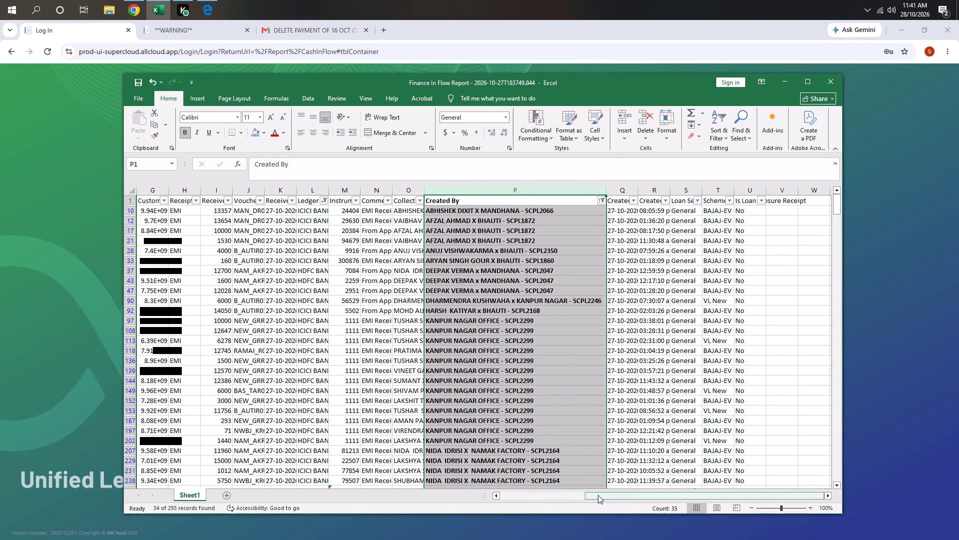
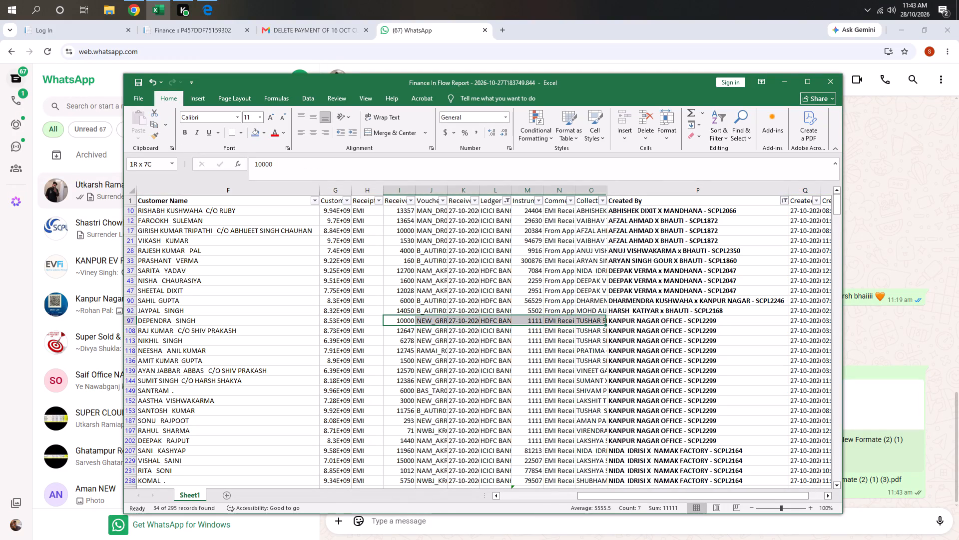
Total the received amounts of the KANPUR NAGAR OFFICE - SCPL2299 rows and look over the entries below them.
left_click_drag(616, 325, 409, 441)
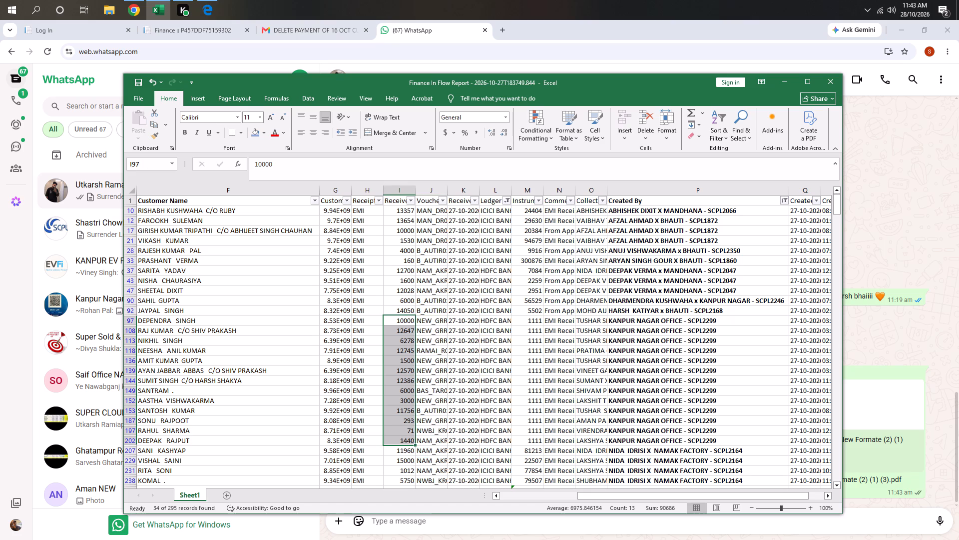
scroll(611, 262, "down", 3)
scroll(577, 295, "down", 3)
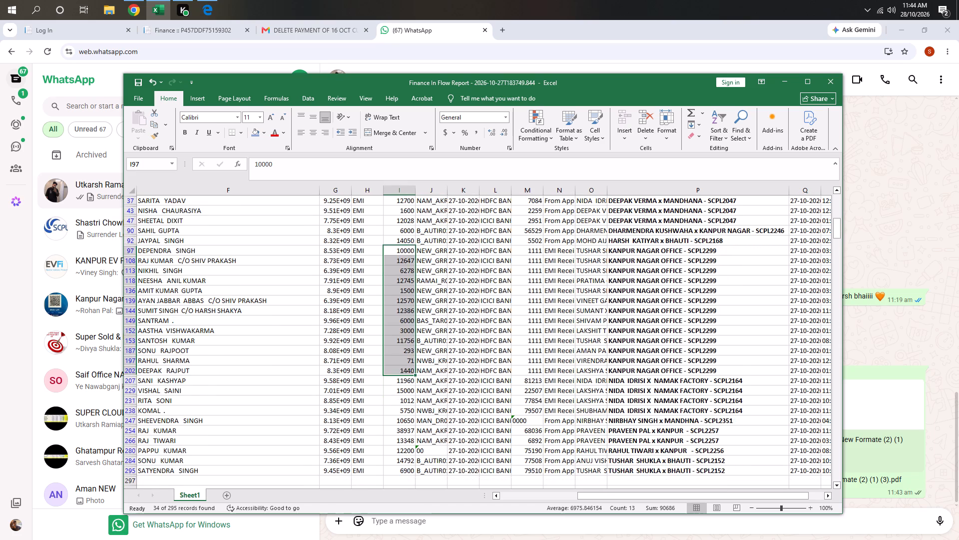
scroll(575, 300, "down", 2)
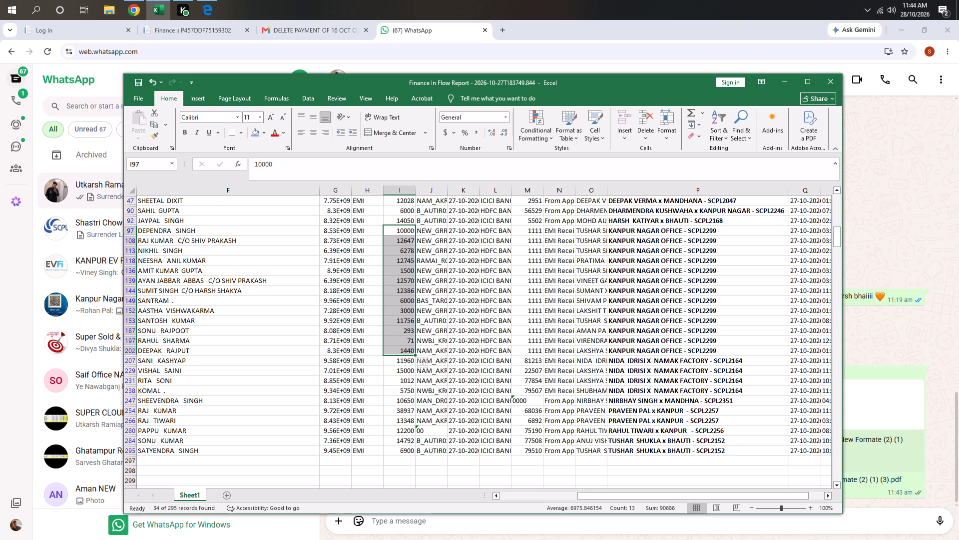
scroll(497, 361, "up", 12)
left_click(547, 223)
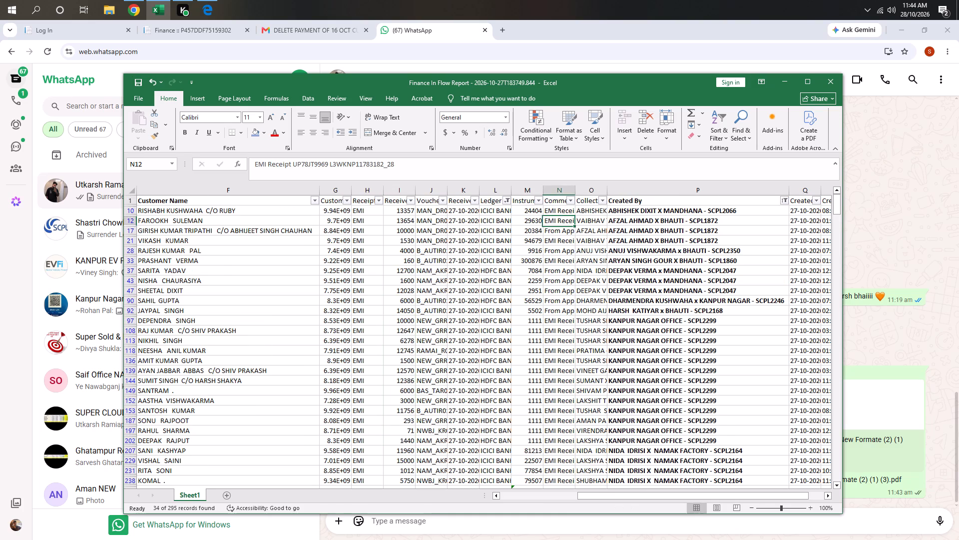
left_click_drag(407, 213, 601, 241)
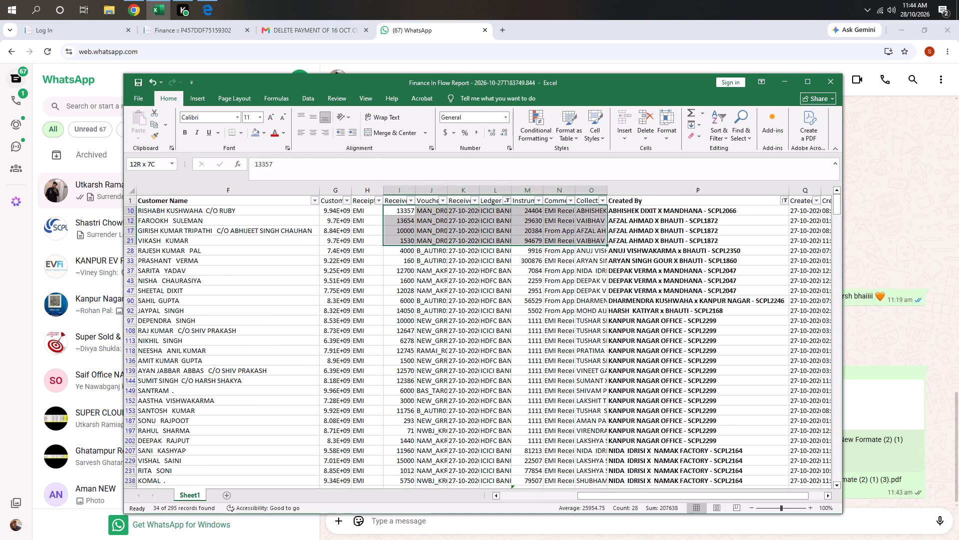
left_click_drag(601, 241, 409, 239)
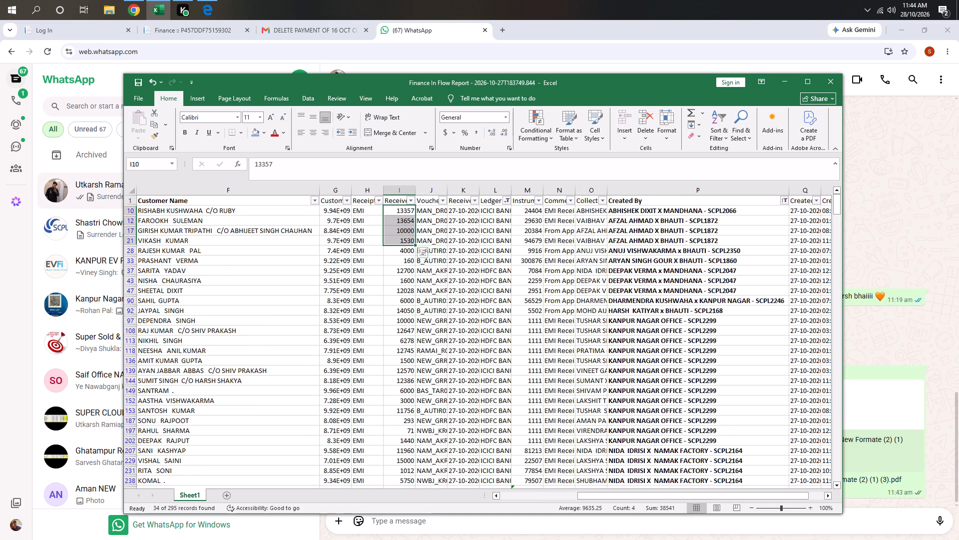
scroll(512, 279, "down", 1)
key("Escape")
scroll(513, 281, "down", 9)
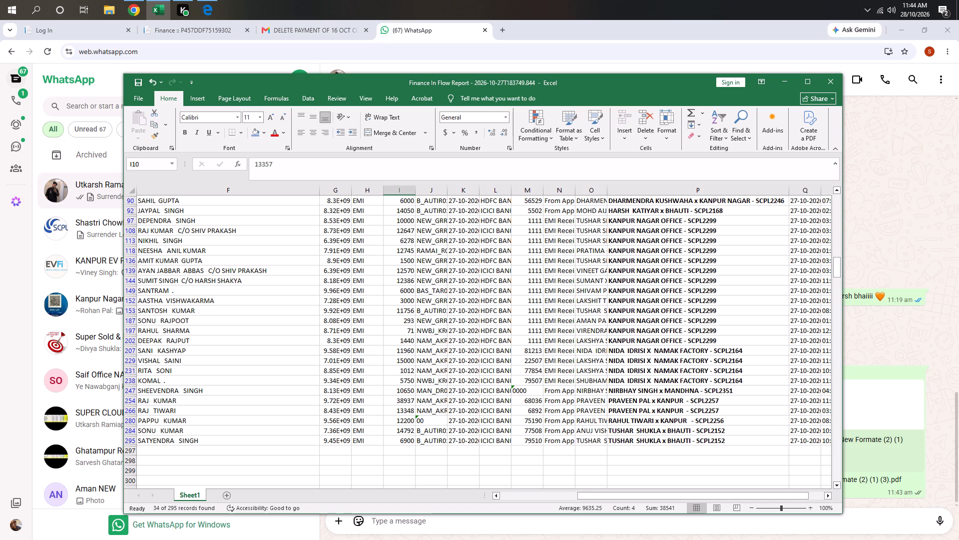
Add the received amount in row 247 to the selected MAN_DR voucher amounts to total them together.
scroll(491, 402, "up", 3)
scroll(491, 402, "down", 3)
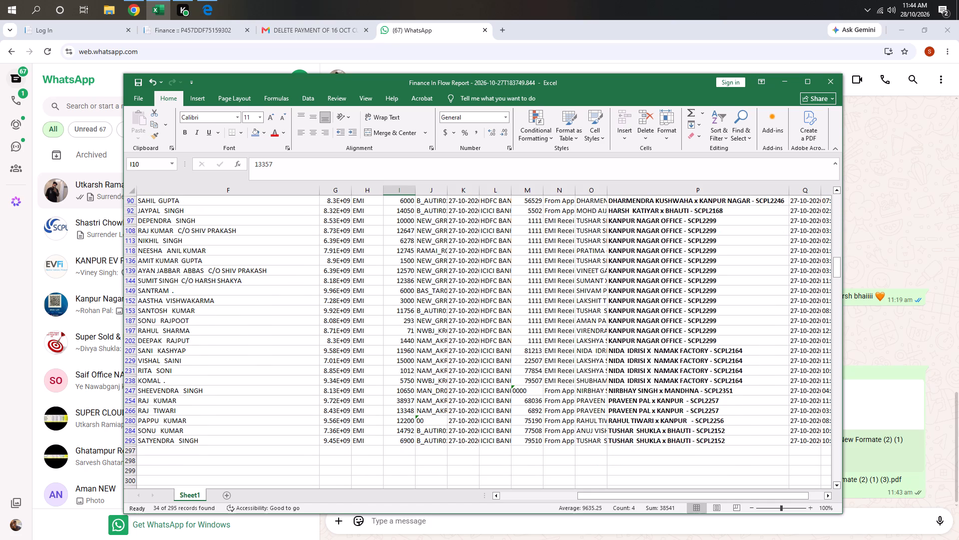
left_click(400, 393, "ctrl")
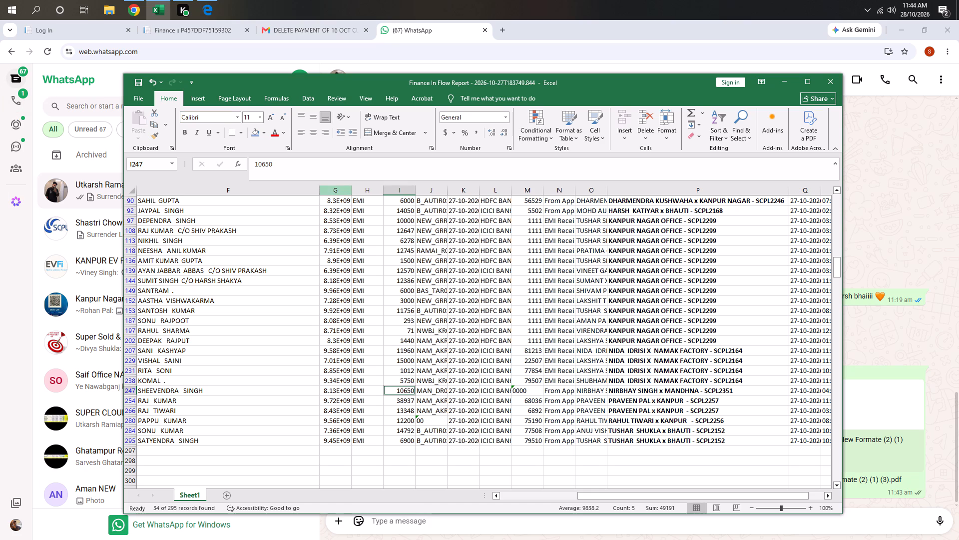
Select the received amounts of the B_AUTI vouchers in rows 28, 33, 90 and 92 together to total them.
scroll(458, 276, "up", 15)
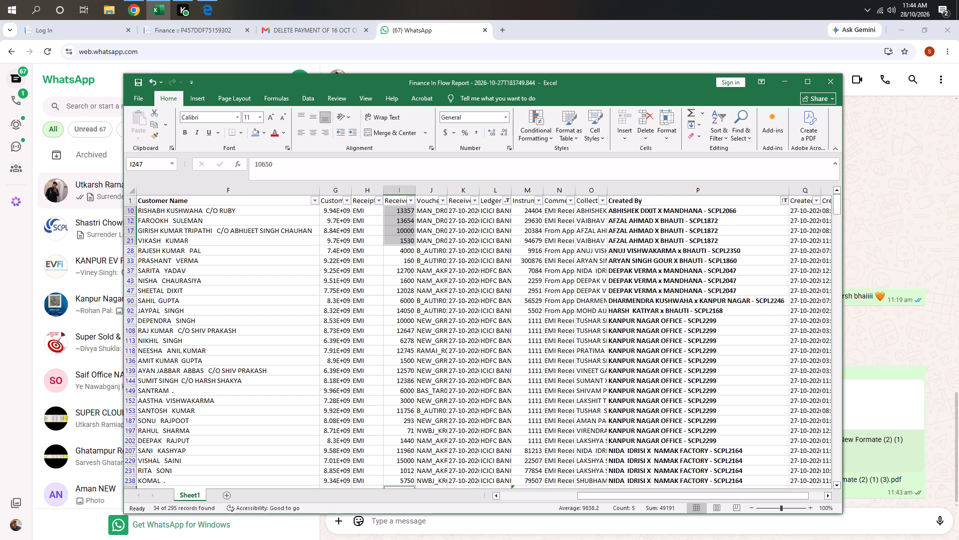
left_click(583, 266)
key("shift+space")
left_click(594, 261)
left_click(597, 254)
key("shift+space")
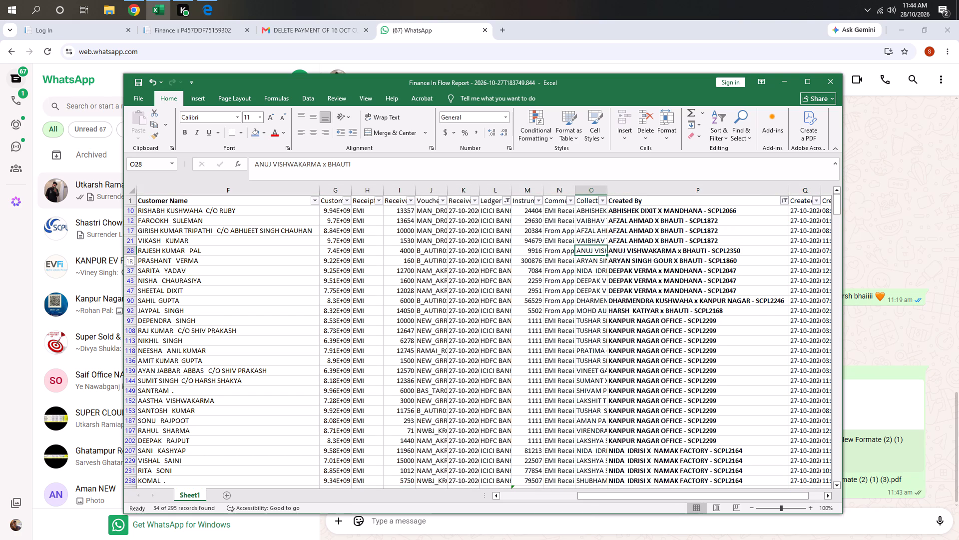
left_click_drag(405, 250, 407, 258)
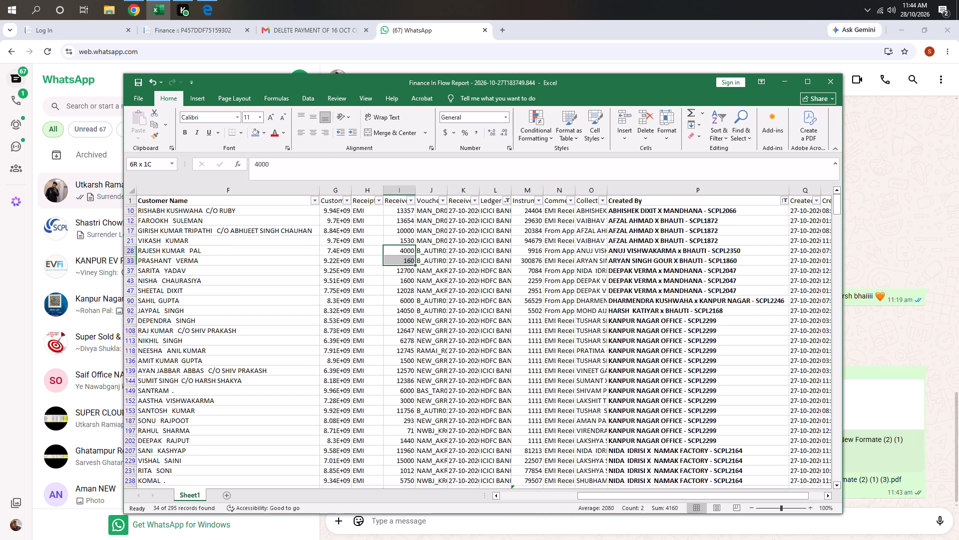
scroll(578, 295, "down", 1)
left_click(398, 293, "ctrl")
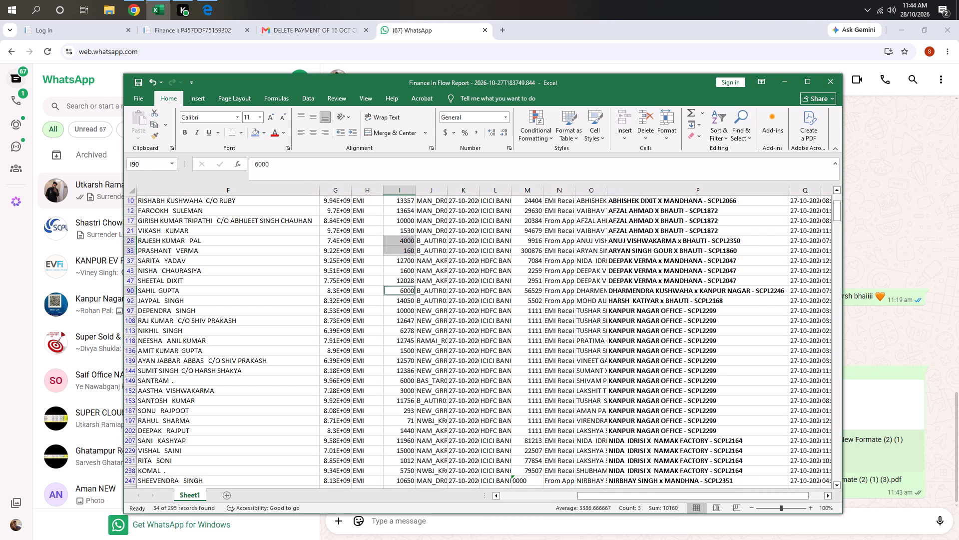
scroll(564, 290, "down", 1)
left_click(406, 278, "ctrl")
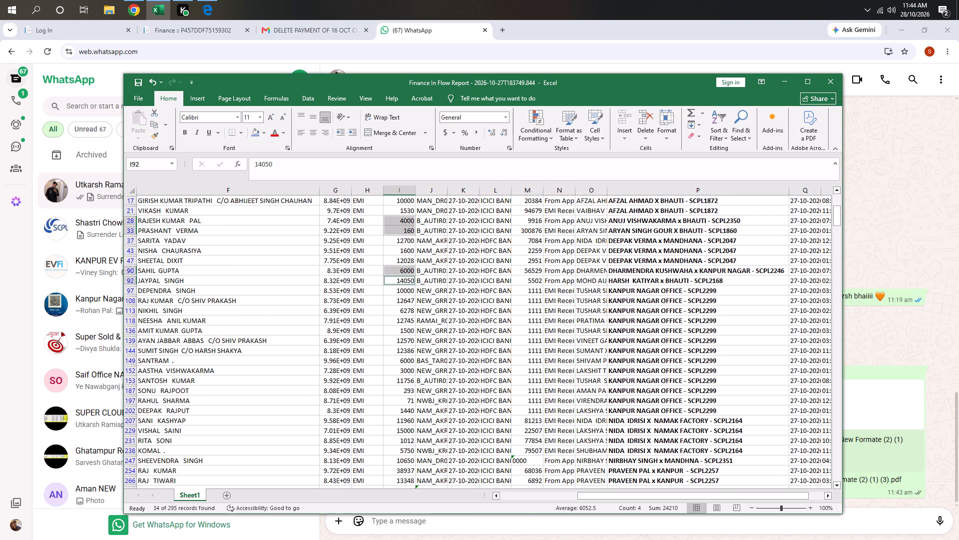
Add the received amounts in rows 284 and 295 to the selected B_AUTI voucher amounts to total them together.
scroll(557, 300, "down", 6)
scroll(550, 342, "down", 1)
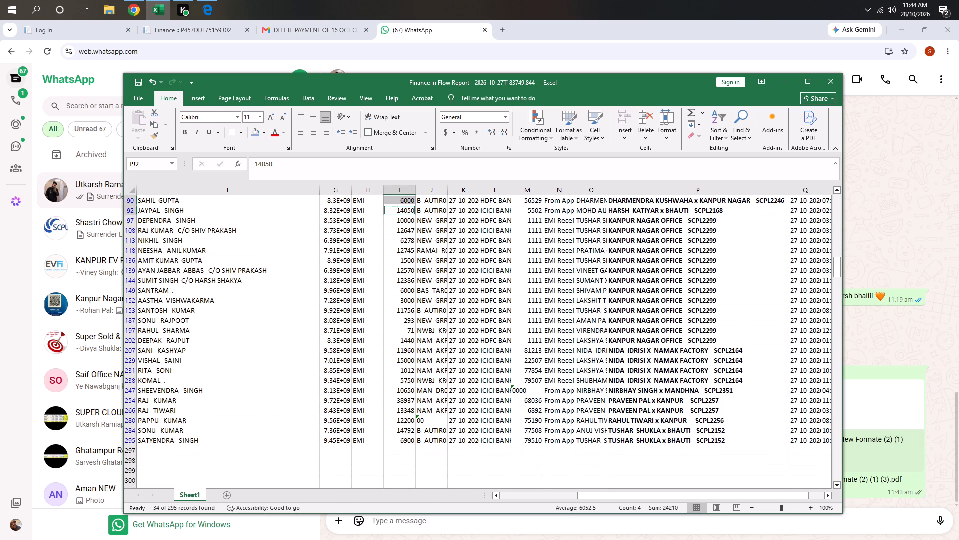
left_click_drag(400, 434, 400, 444, "ctrl")
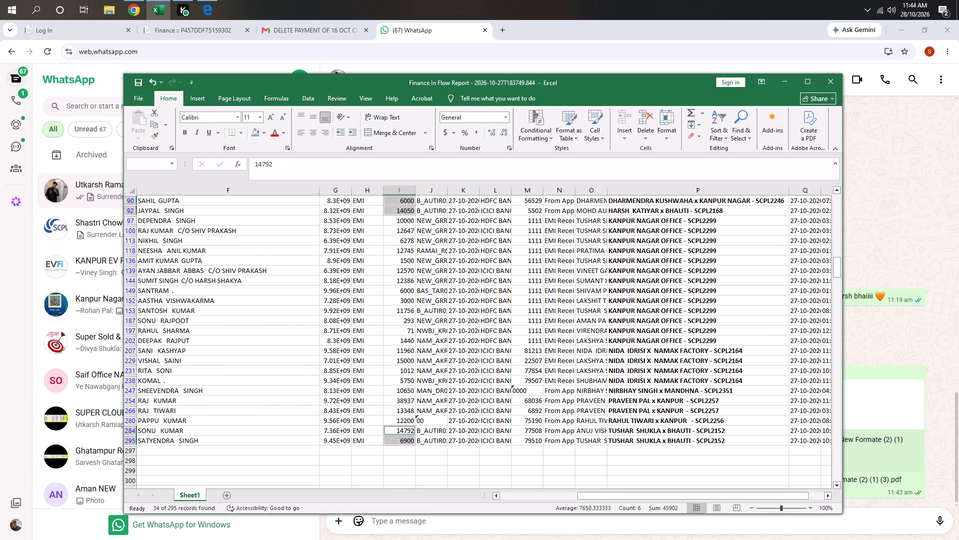
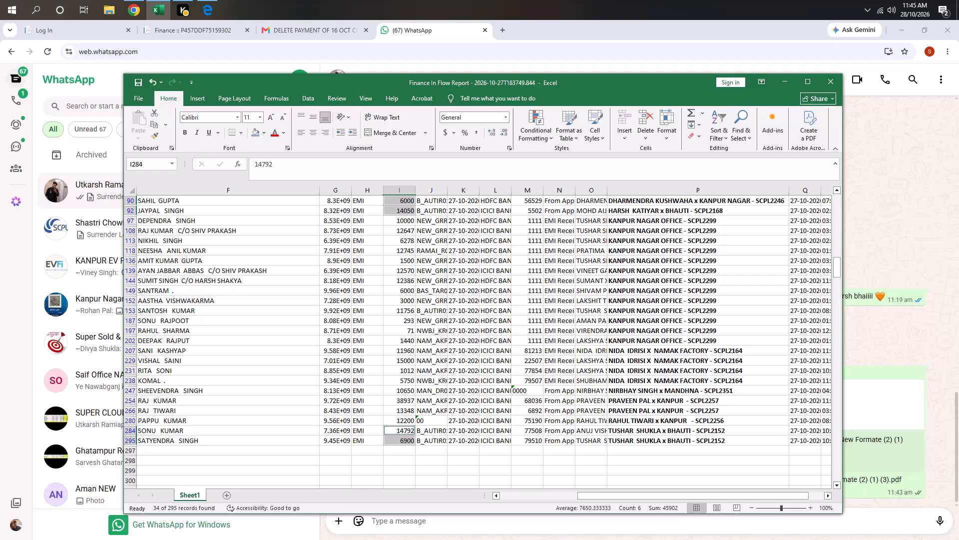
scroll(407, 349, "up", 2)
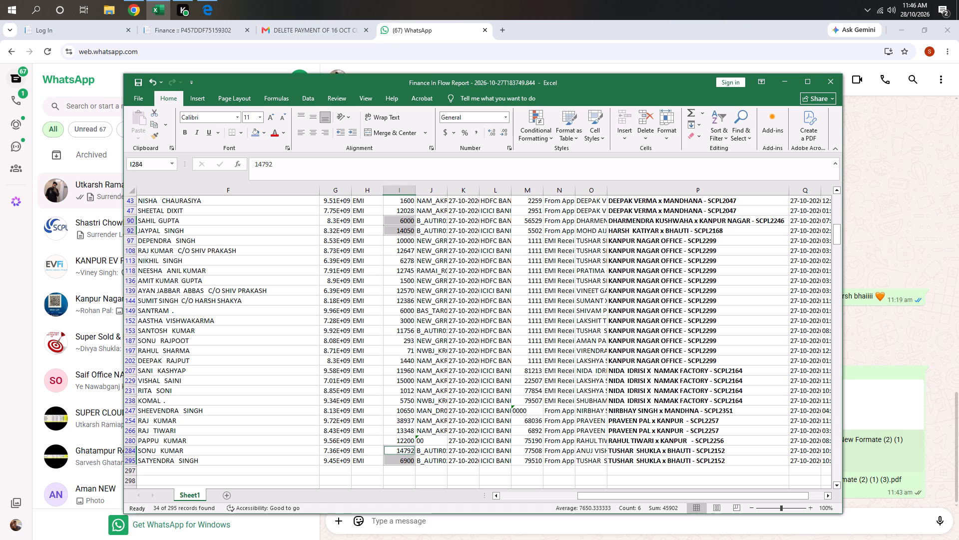
Select the received amounts of the NAM_AK vouchers in rows 37, 43 and 47 together to total them.
scroll(436, 319, "up", 2)
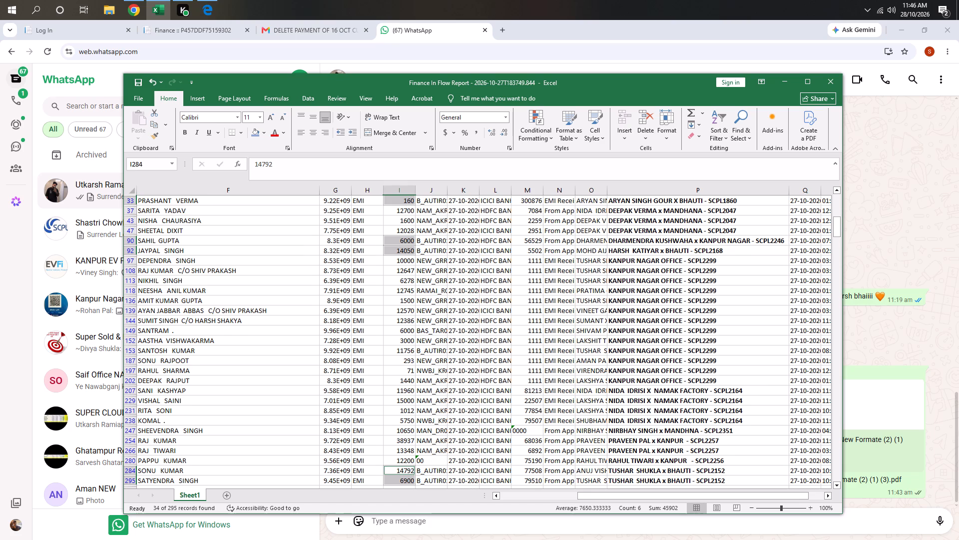
scroll(609, 339, "up", 7)
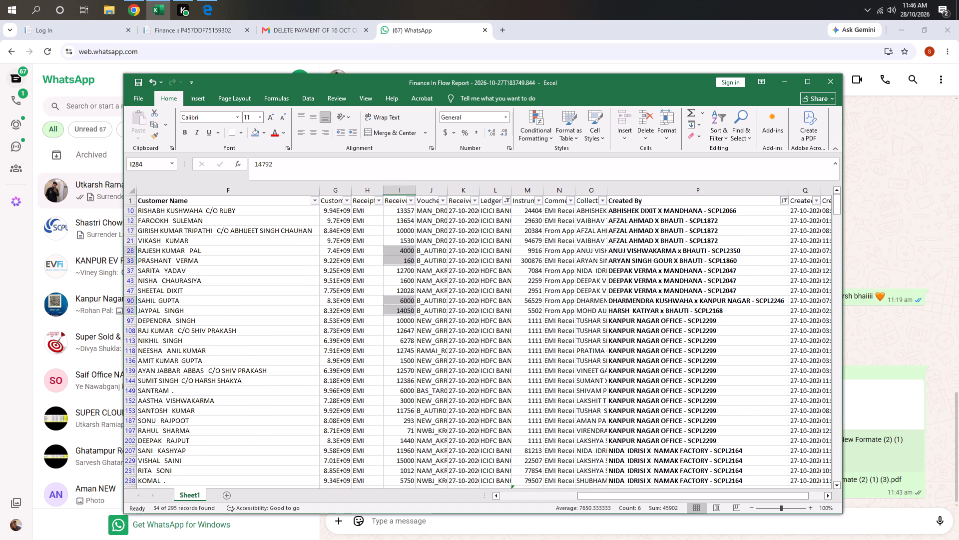
scroll(606, 290, "up", 2)
left_click(615, 267)
key("shift+space")
left_click_drag(404, 271, 412, 278)
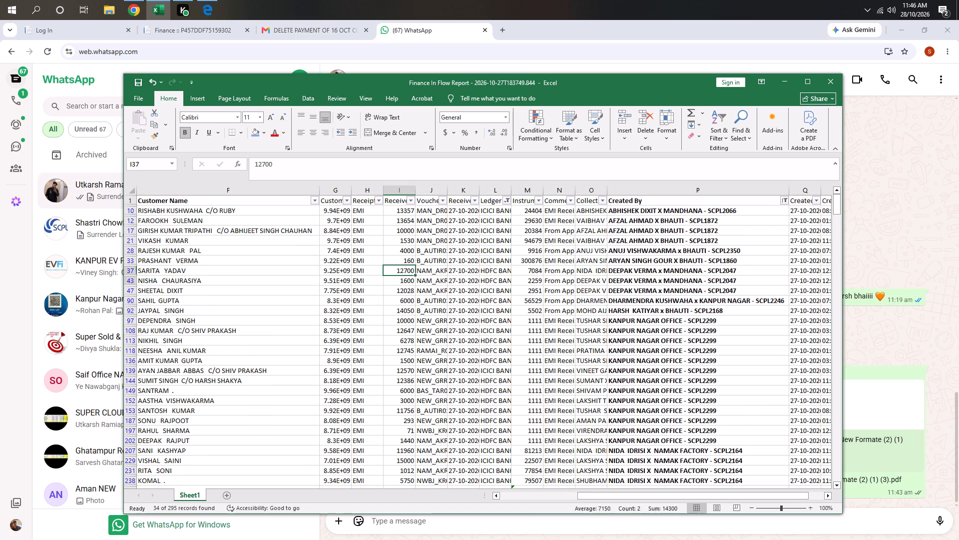
left_click_drag(412, 278, 405, 295)
left_click_drag(407, 271, 407, 287)
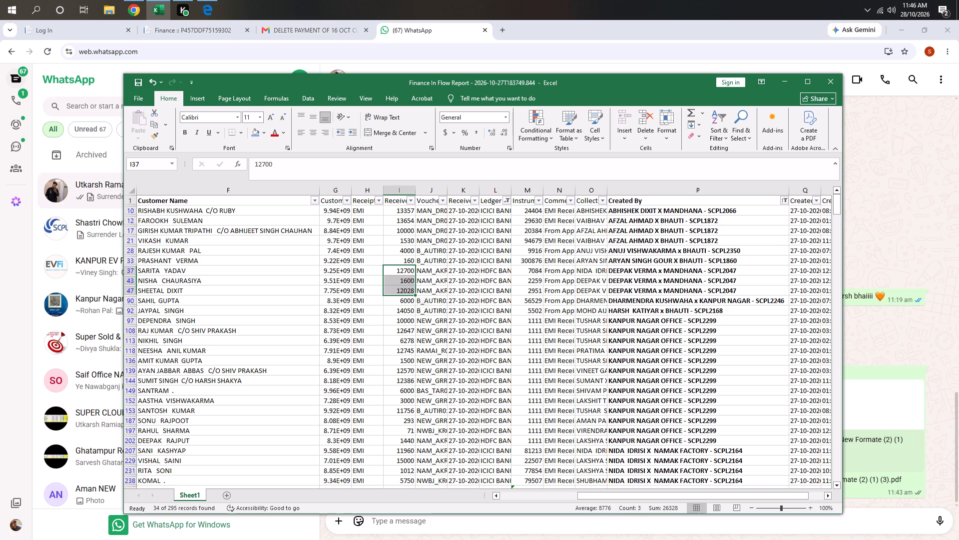
scroll(543, 358, "down", 3)
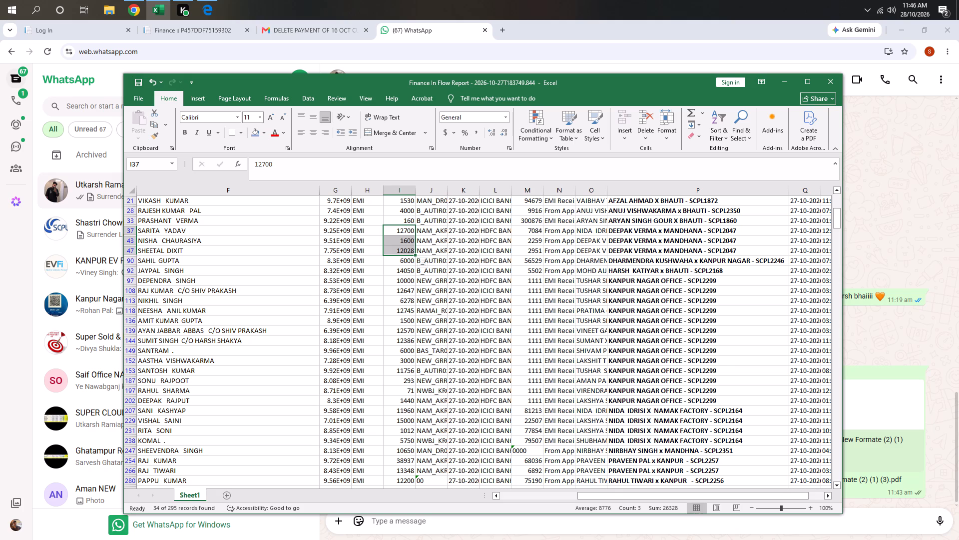
Add the received amounts in rows 254, 266 and 280 to the selected amounts of rows 37, 43 and 47 to total them together.
scroll(469, 363, "down", 4)
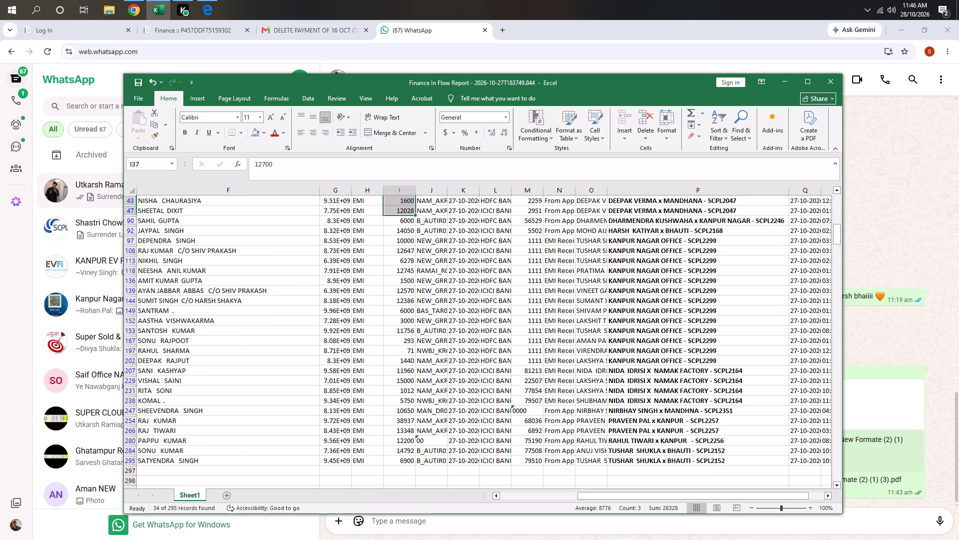
left_click_drag(406, 419, 529, 449, "ctrl")
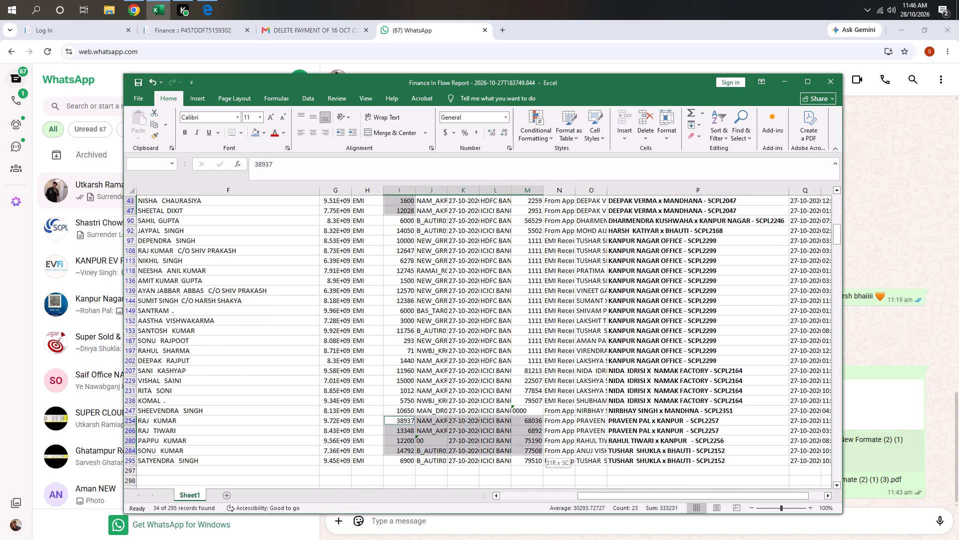
left_click_drag(529, 449, 407, 446, "ctrl")
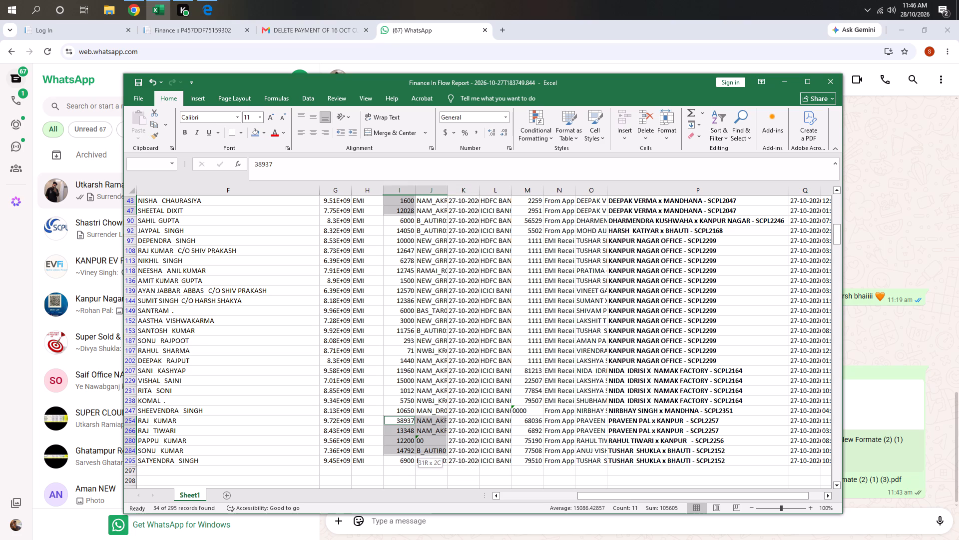
left_click_drag(407, 446, 406, 442, "ctrl")
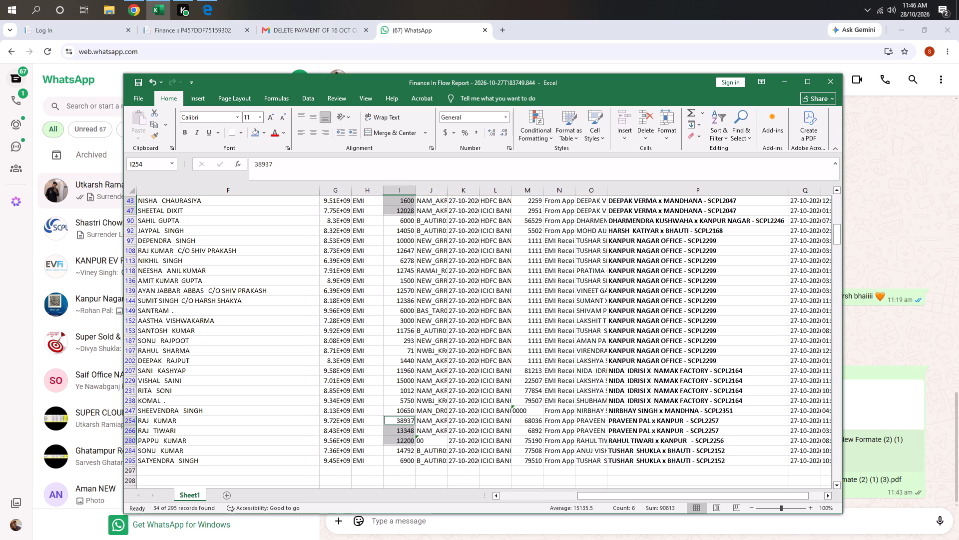
scroll(524, 431, "up", 2)
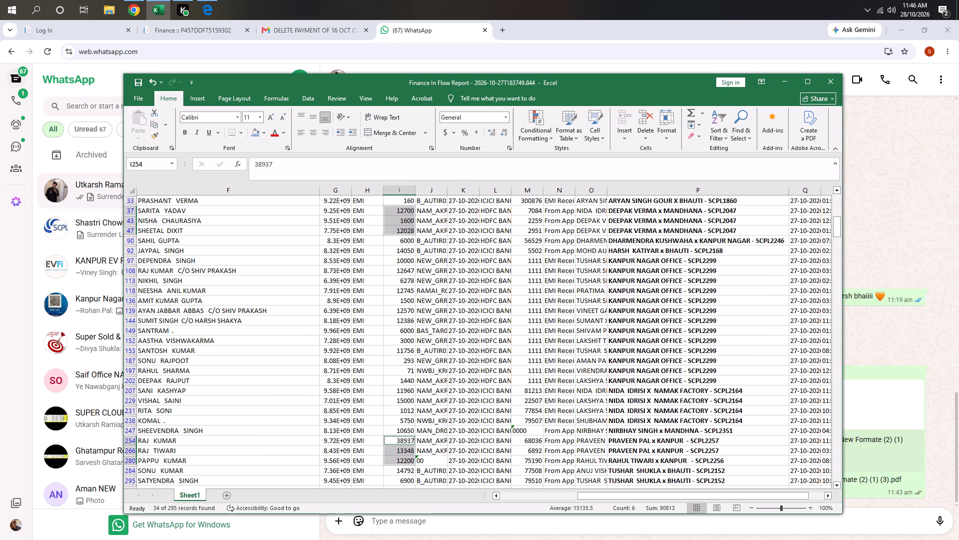
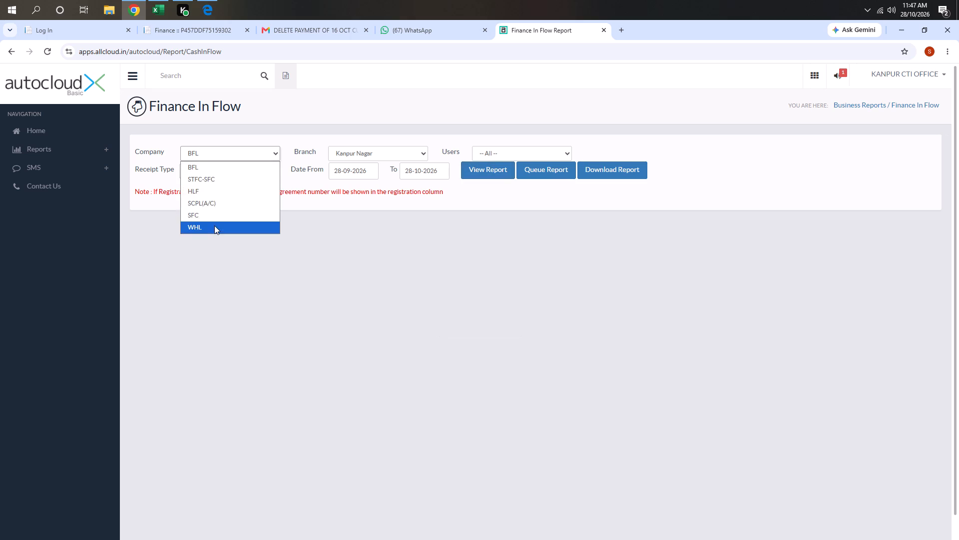
Open the Date From calendar for the WHL company's Finance In Flow report and bring up October 2026.
left_click(371, 175)
left_click(458, 184)
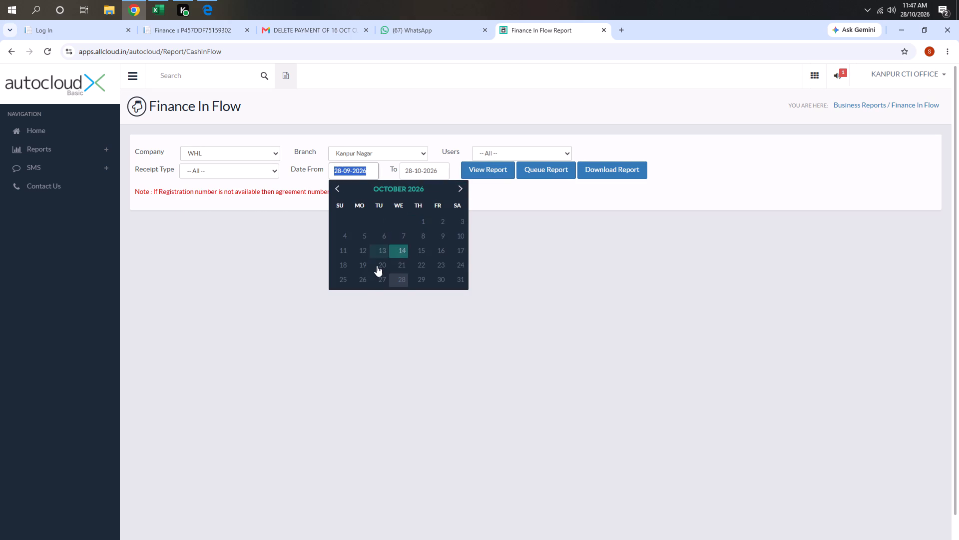
View the Finance In Flow report for WHL's Kanpur Nagar branch from 27-10-2026 to 27-10-2026.
left_click(380, 275)
left_click(436, 175)
left_click(454, 285)
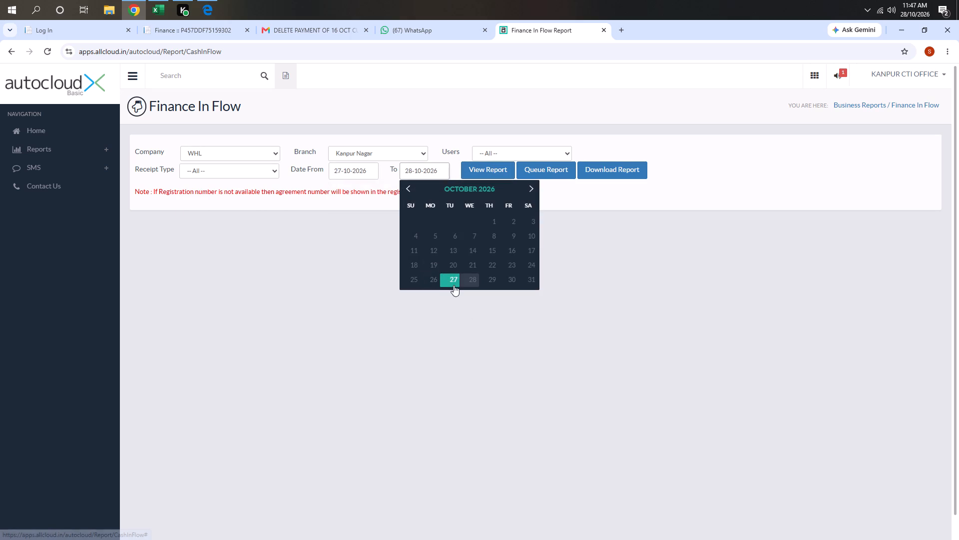
left_click(491, 171)
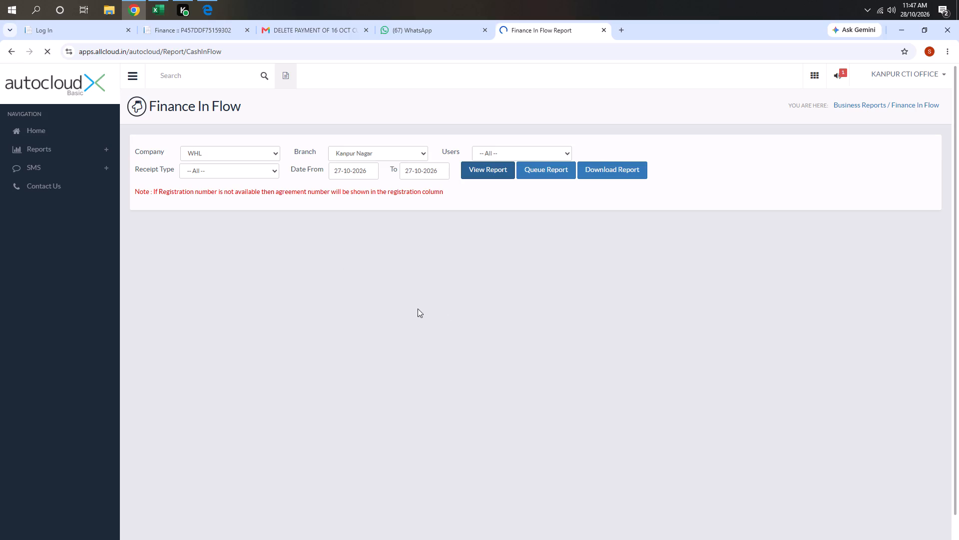
scroll(376, 308, "down", 2)
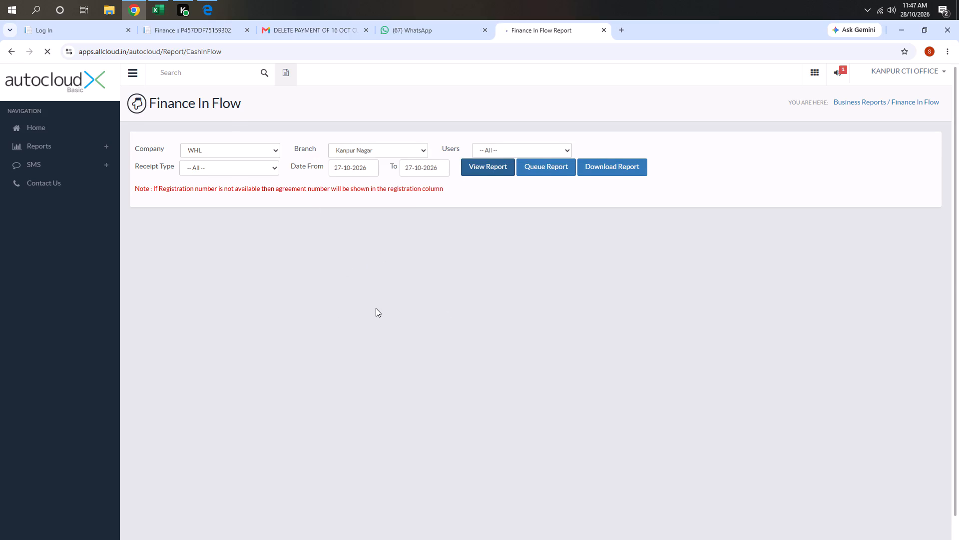
scroll(403, 311, "up", 3)
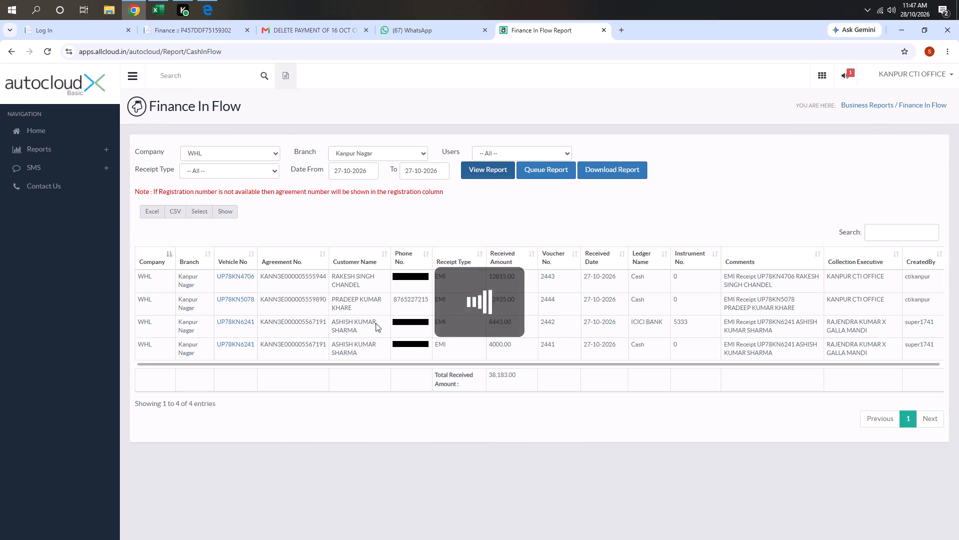
scroll(393, 325, "down", 1)
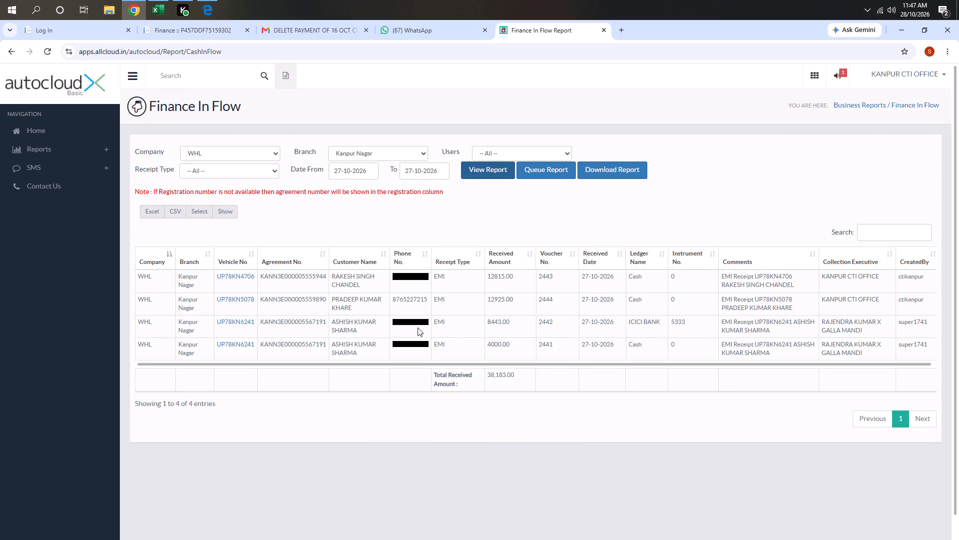
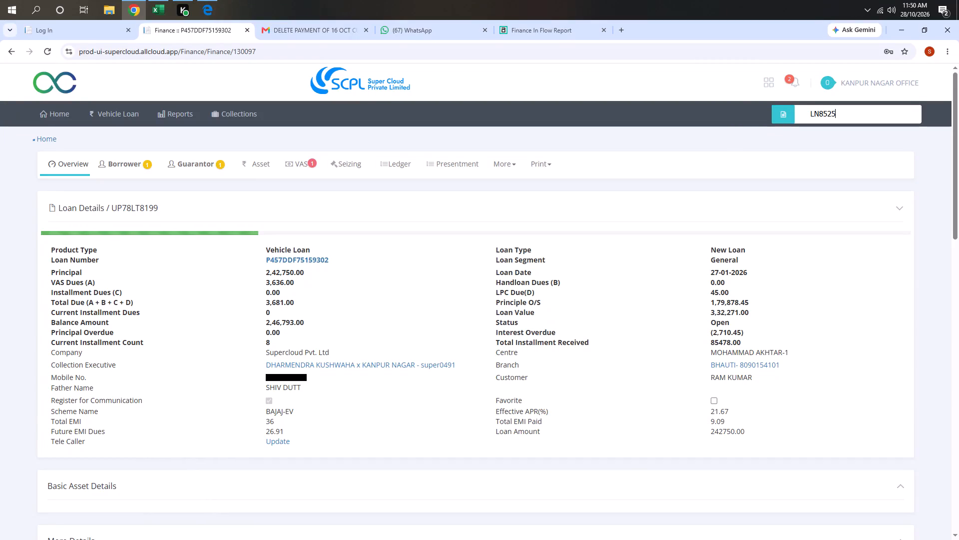
key("Return")
left_click(108, 221)
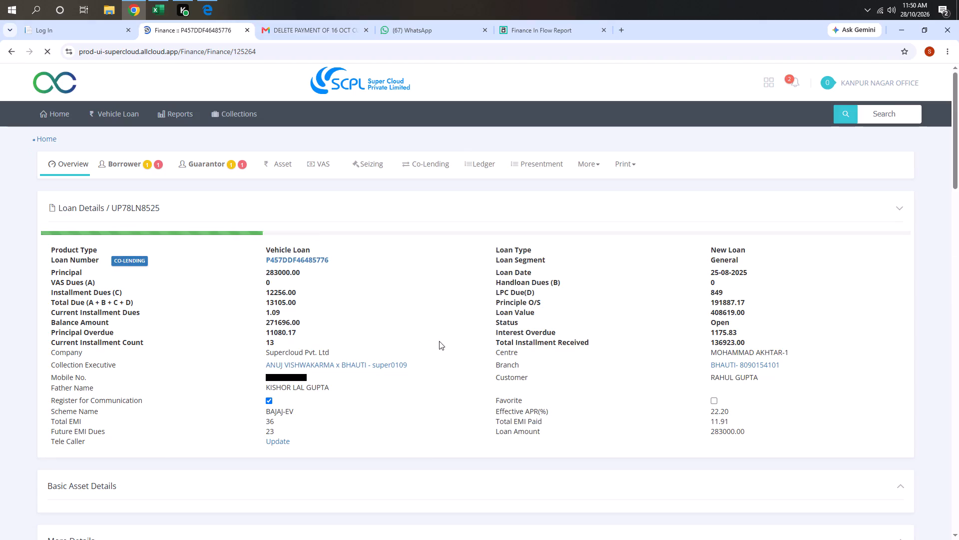
scroll(450, 339, "down", 11)
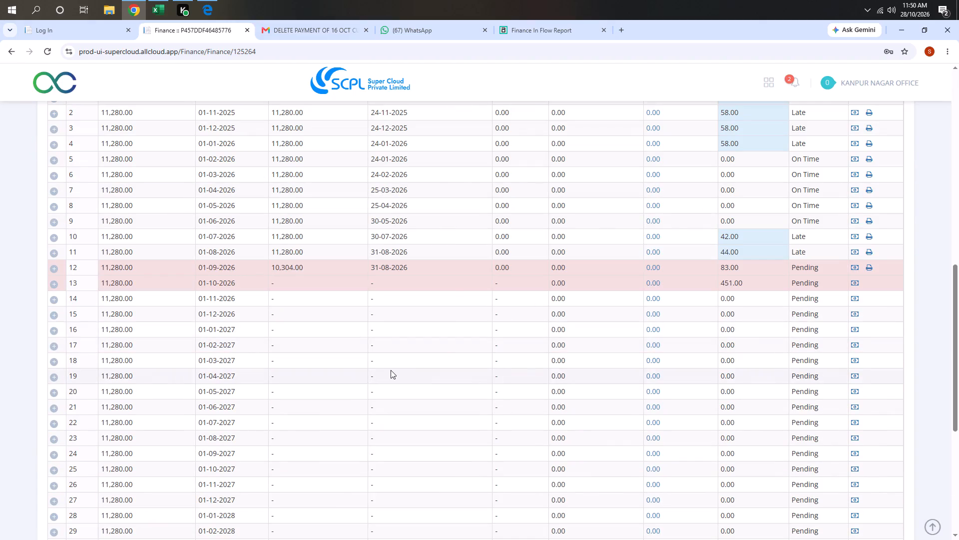
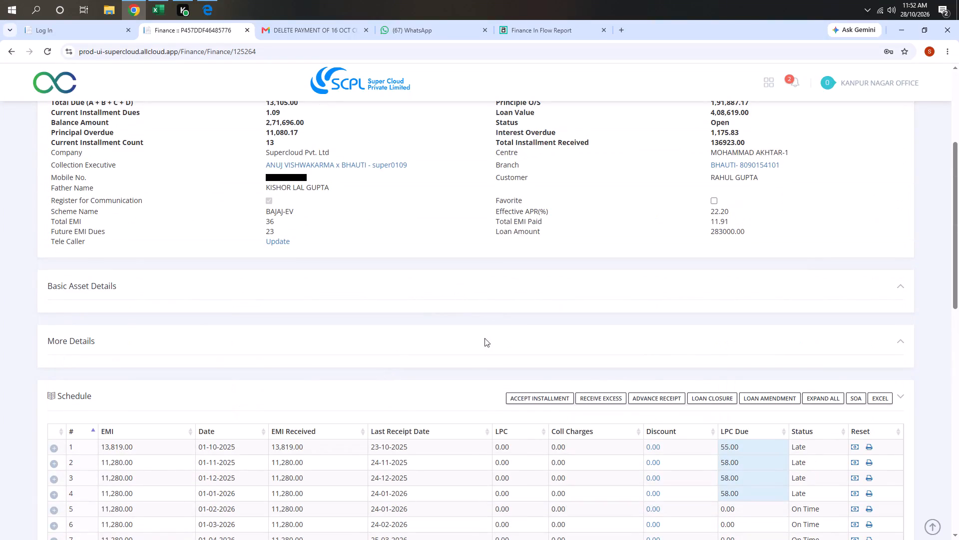
Accept an installment of 11280 on this loan, with Cash as the payment mode and Cash as the ledger, using the accept-and-print option.
left_click(516, 397)
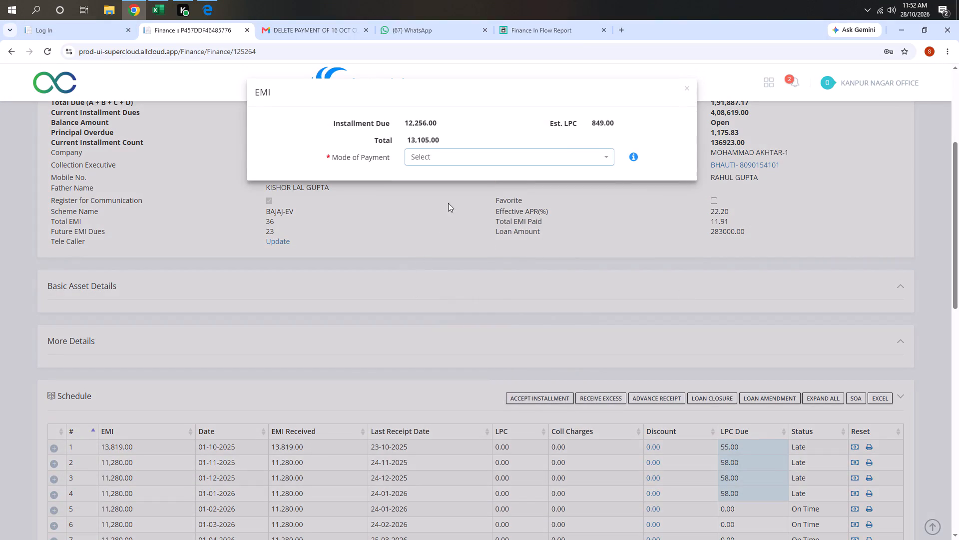
left_click(444, 164)
left_click(441, 208)
left_click(452, 182)
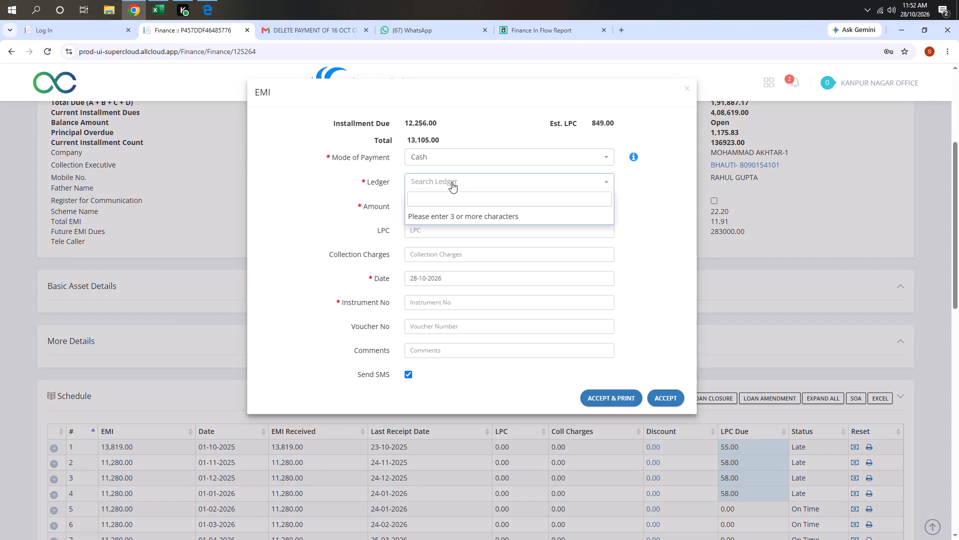
type("CAS")
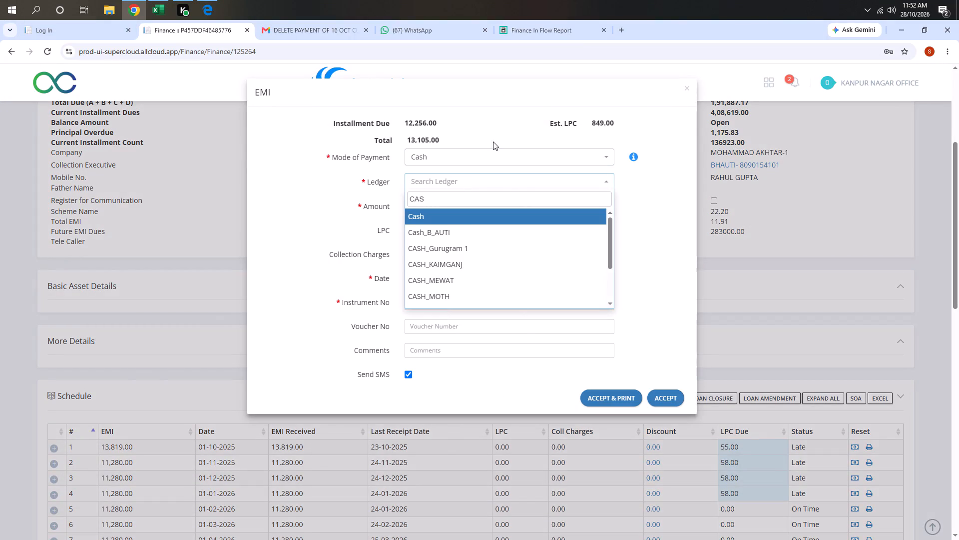
left_click(455, 220)
left_click_drag(446, 205, 436, 205)
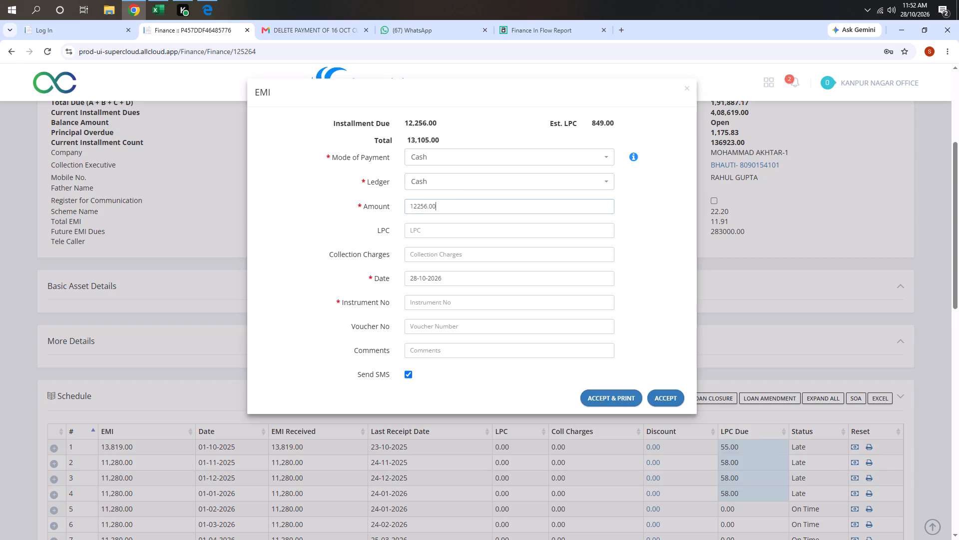
left_click_drag(436, 205, 360, 211)
type("11280")
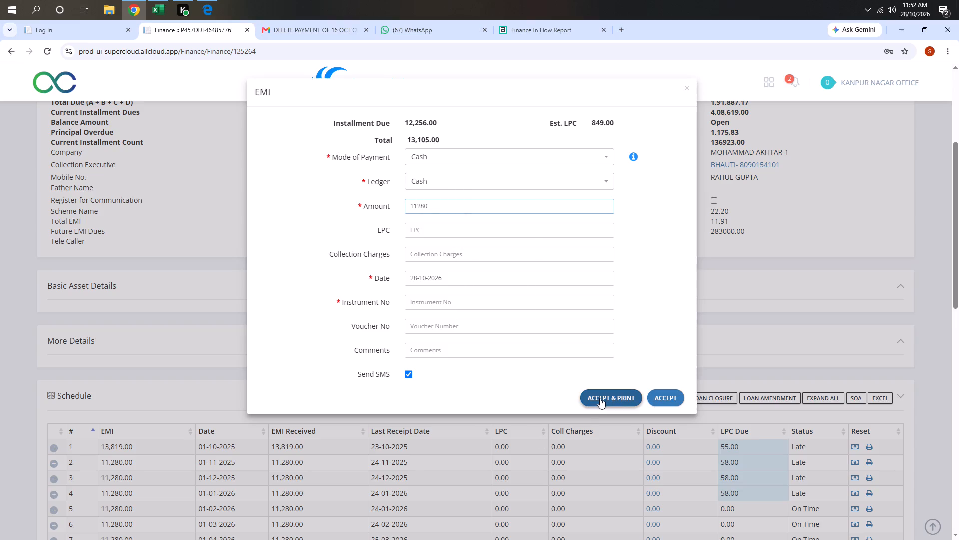
left_click(600, 398)
Print the customer copy of the installment receipt on the HP LaserJet Pro printer.
left_click(661, 131)
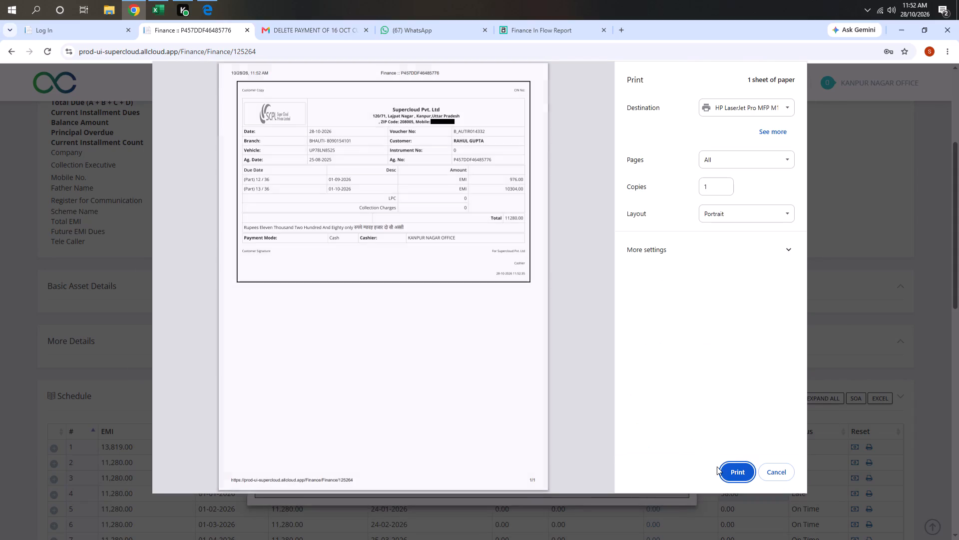
left_click(727, 470)
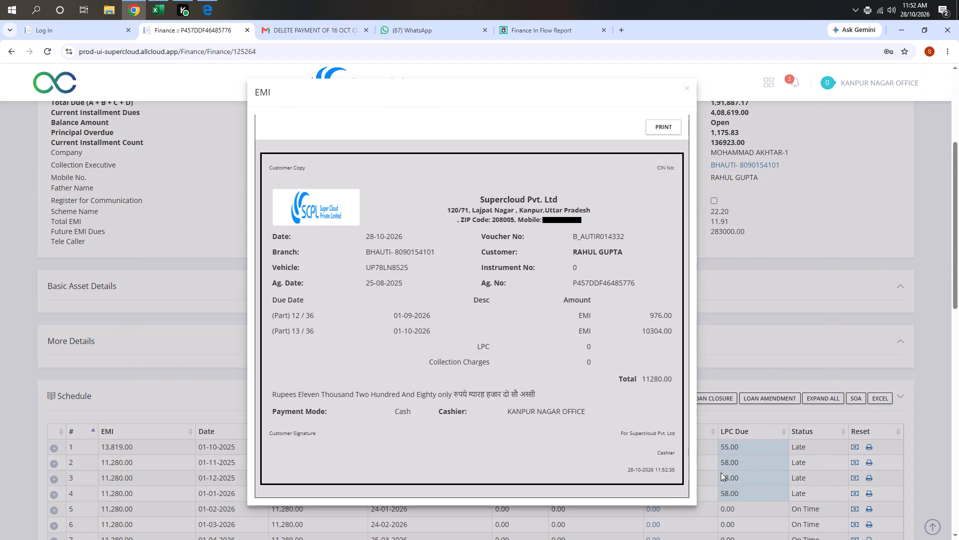
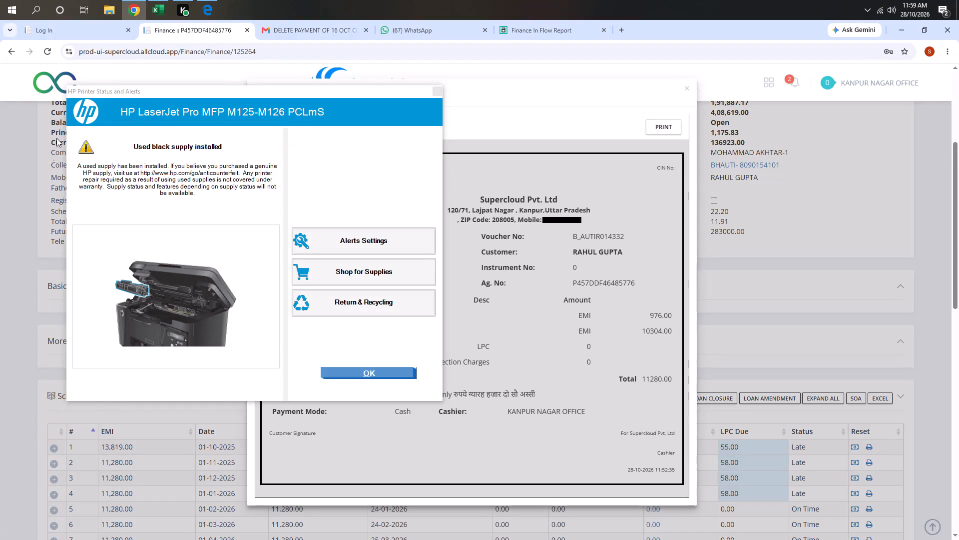
Dismiss the HP printer status alert and close the EMI receipt preview.
left_click(346, 372)
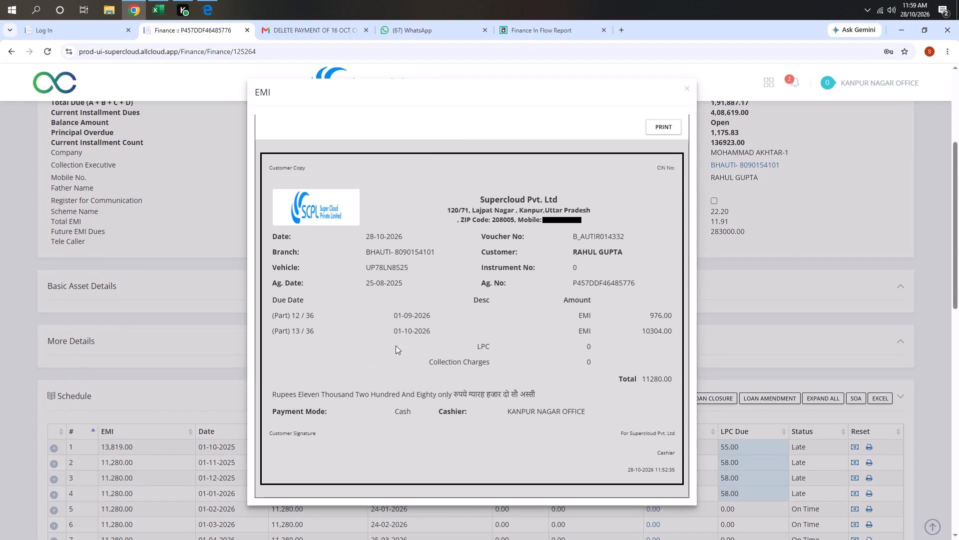
left_click(688, 90)
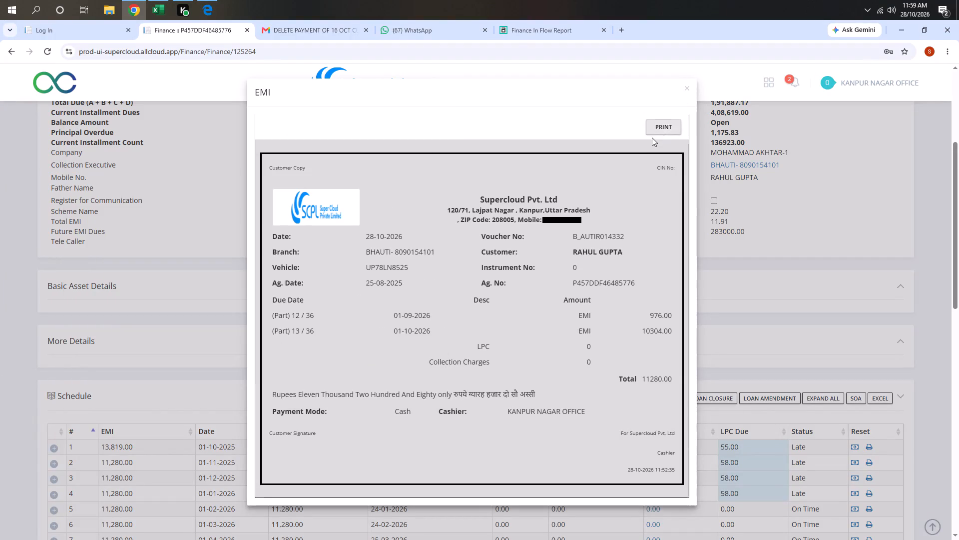
left_click(689, 86)
left_click(686, 90)
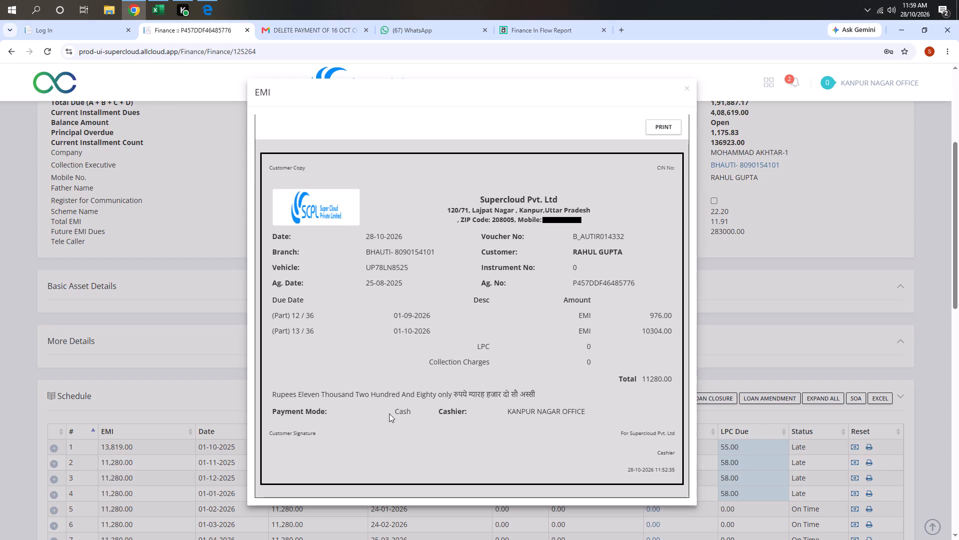
left_click(689, 87)
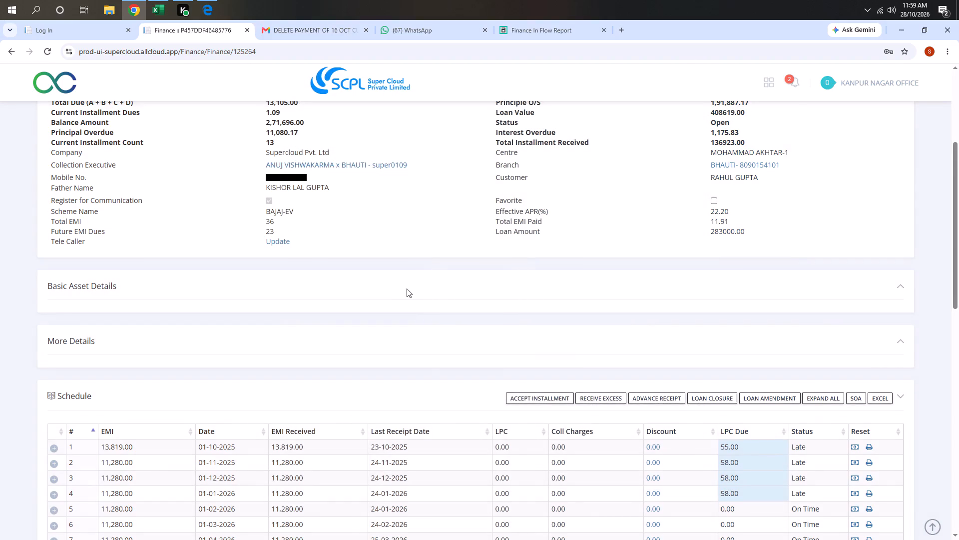
scroll(411, 293, "down", 1)
scroll(414, 301, "up", 3)
scroll(527, 289, "up", 3)
left_click_drag(958, 136, 922, 337)
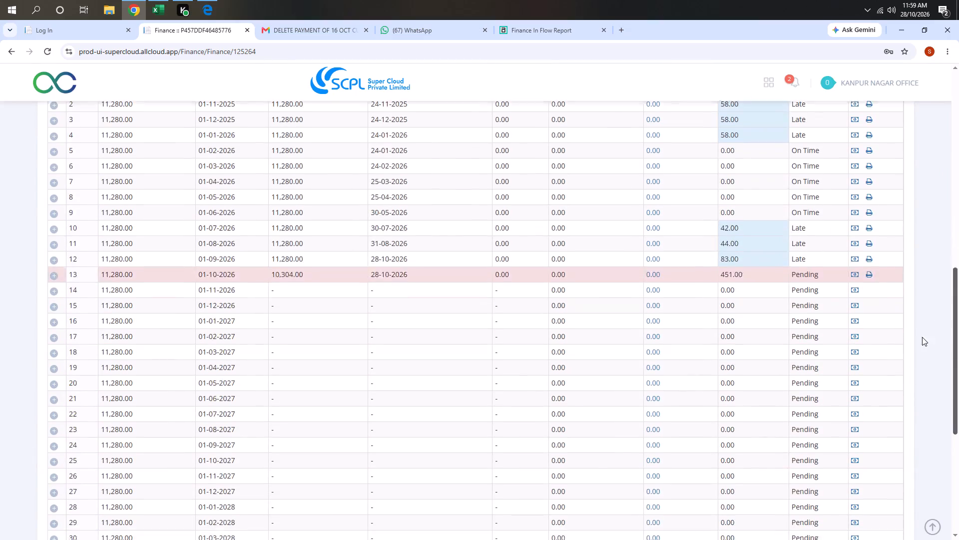
left_click_drag(922, 337, 914, 350)
scroll(361, 312, "up", 7)
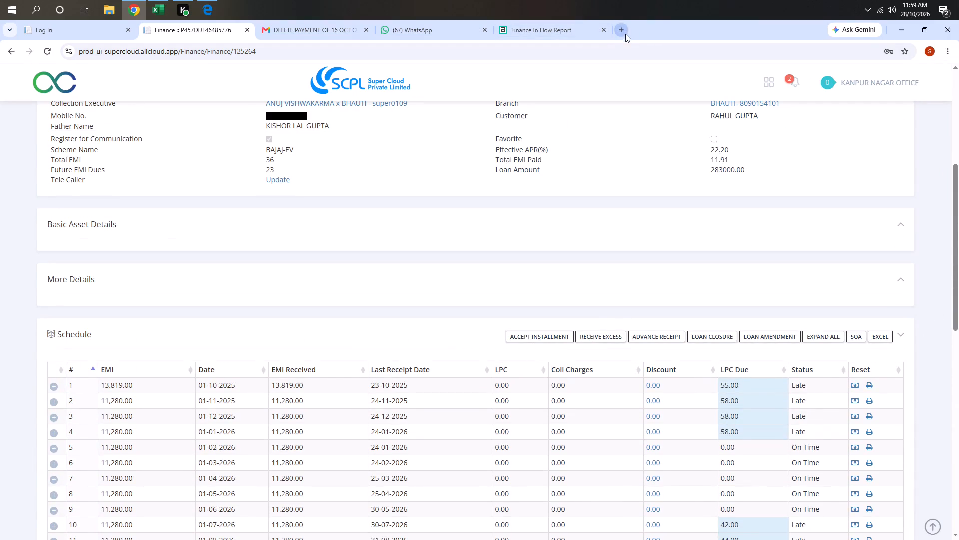
scroll(224, 182, "up", 4)
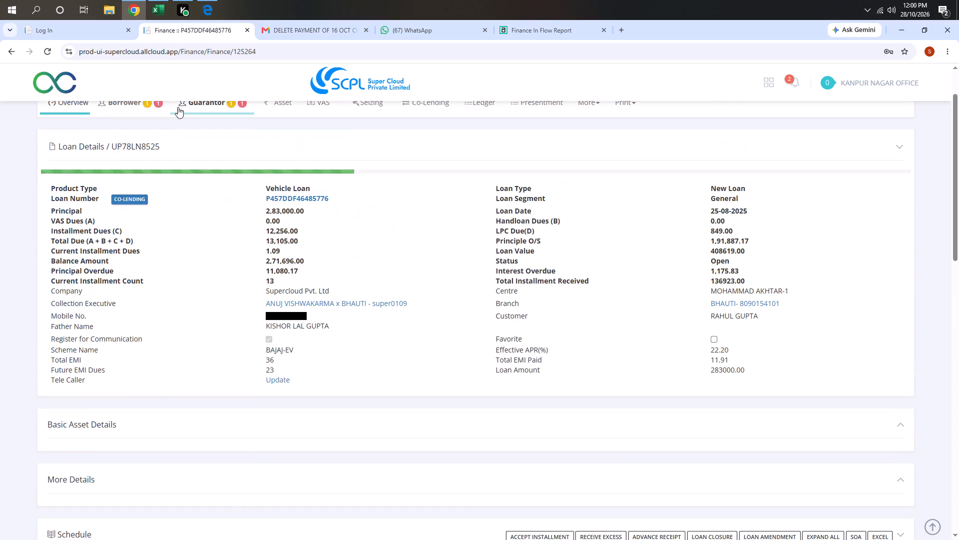
scroll(208, 182, "up", 7)
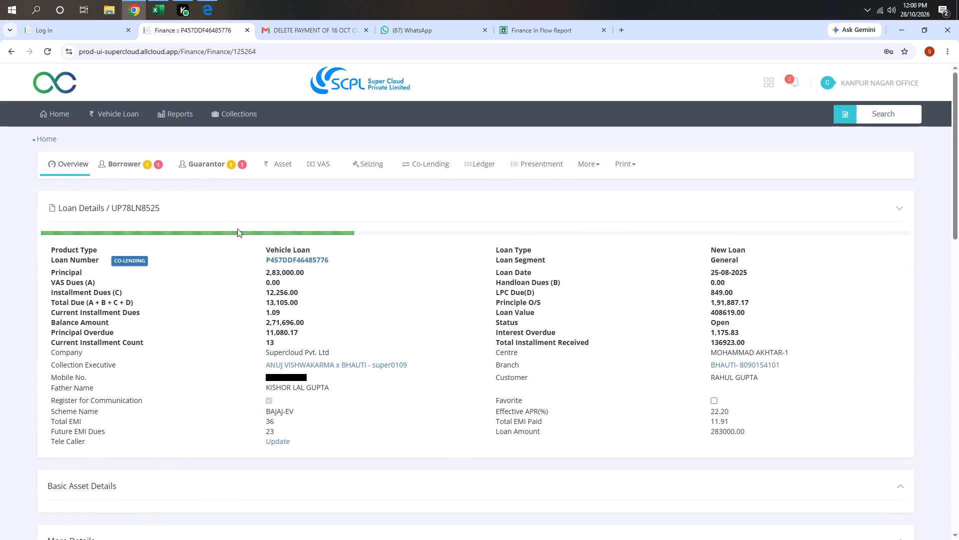
scroll(218, 240, "up", 2)
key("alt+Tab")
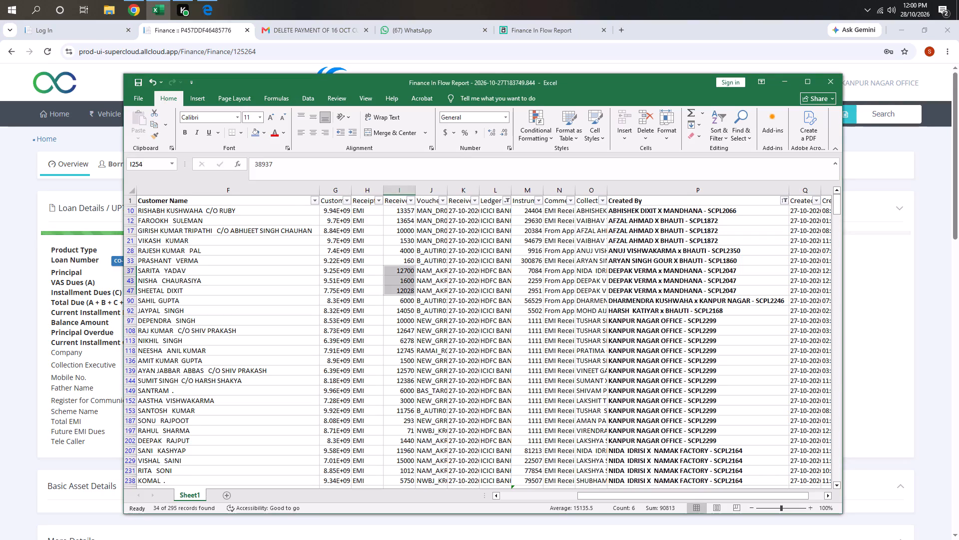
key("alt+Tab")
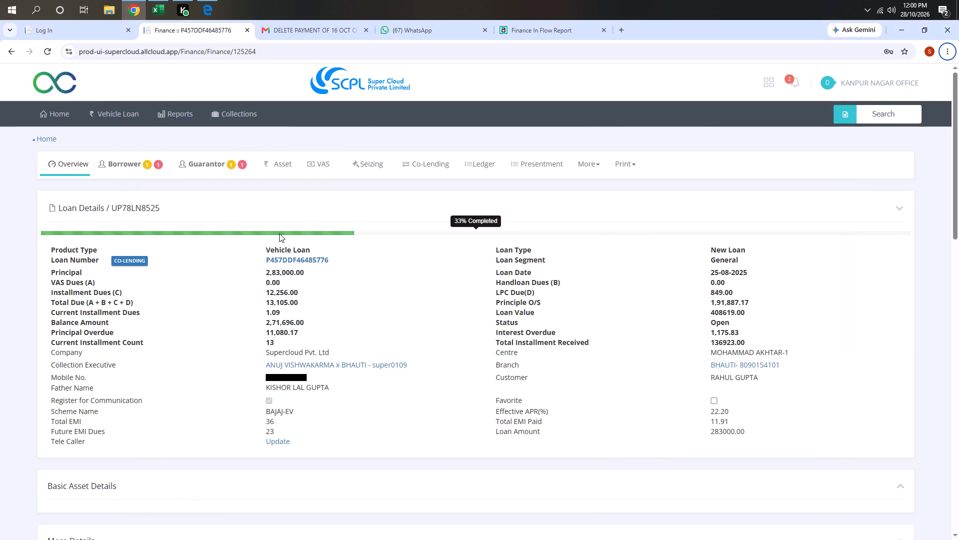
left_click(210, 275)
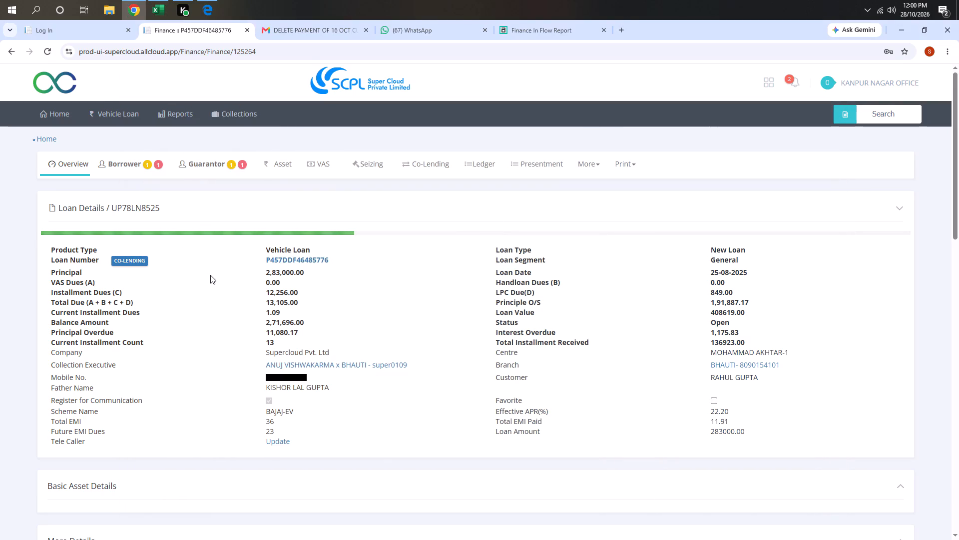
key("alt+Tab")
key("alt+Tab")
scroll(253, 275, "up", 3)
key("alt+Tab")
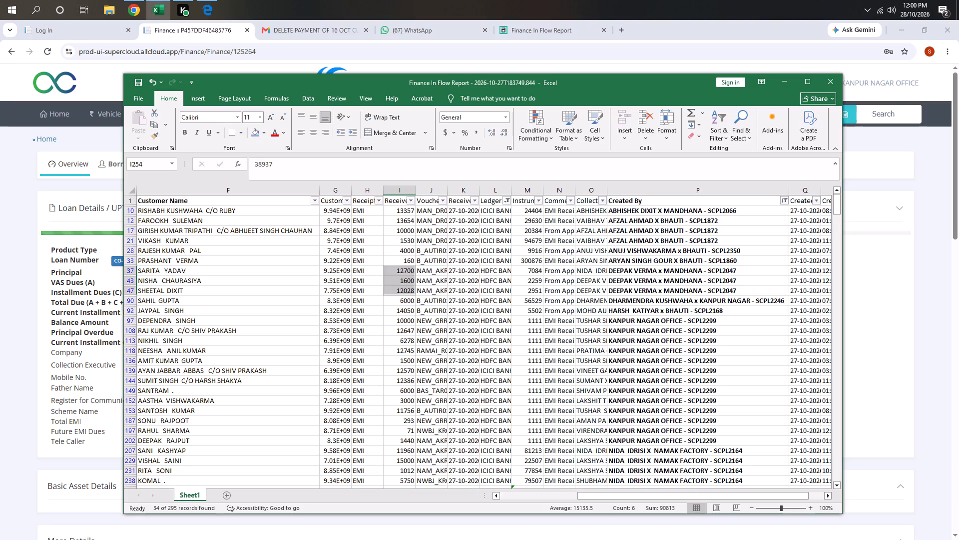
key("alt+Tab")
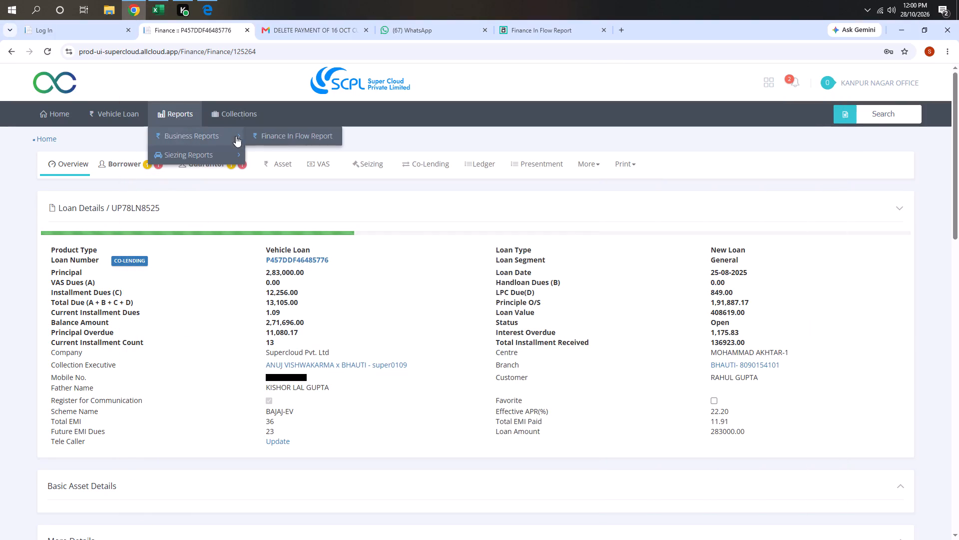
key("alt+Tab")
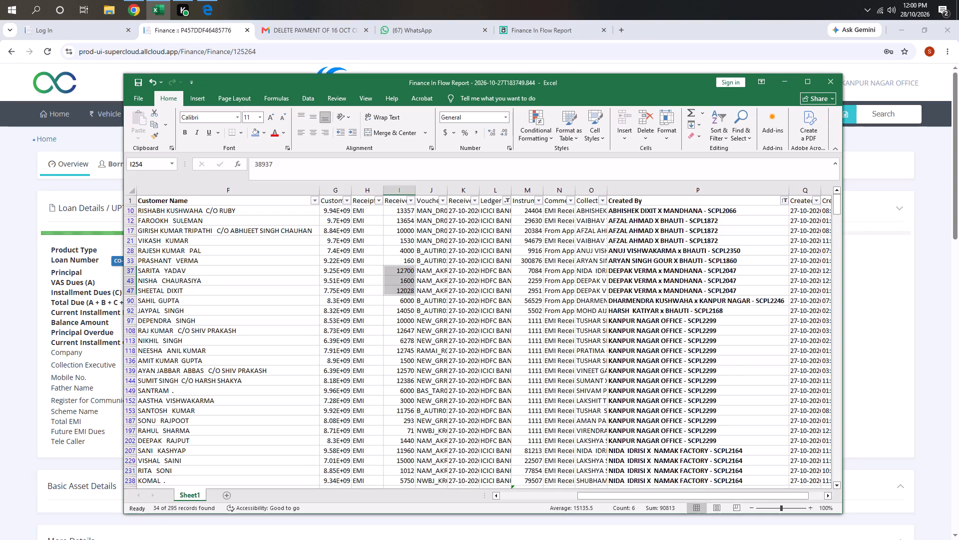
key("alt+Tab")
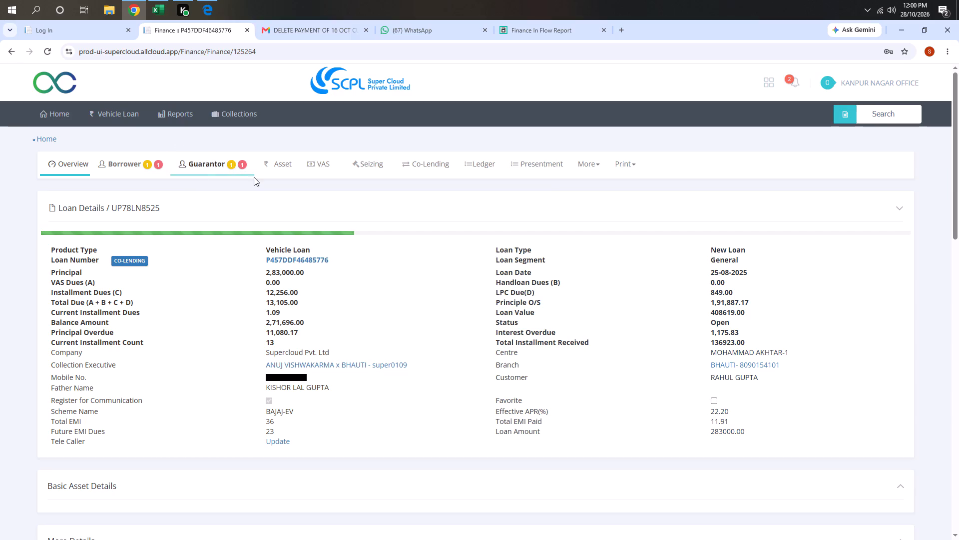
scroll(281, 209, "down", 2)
Switch to Excel and examine the filtered customer receipts in the Finance In Flow Report against the open loan page.
key("alt+Tab")
scroll(412, 284, "up", 3)
scroll(412, 284, "down", 5)
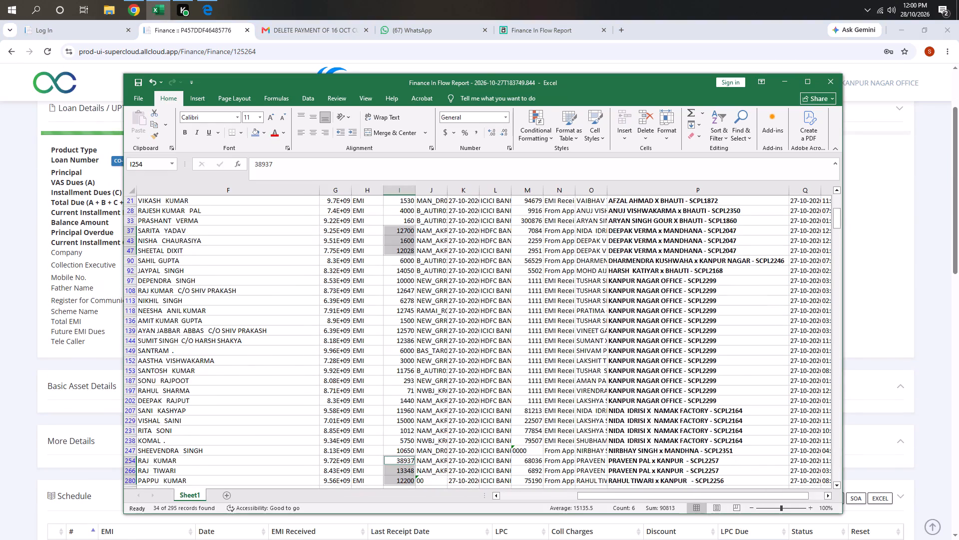
scroll(412, 284, "down", 6)
scroll(412, 284, "up", 9)
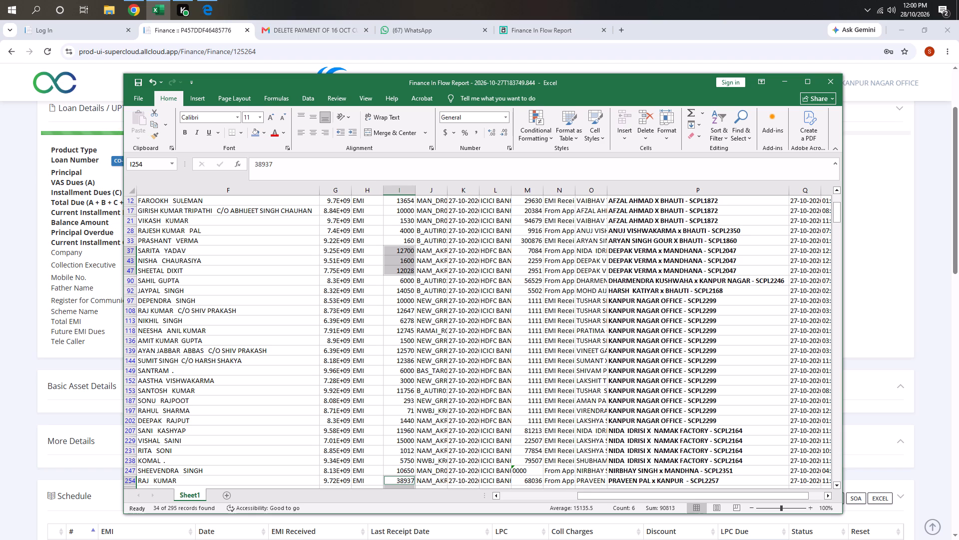
key("alt+Tab")
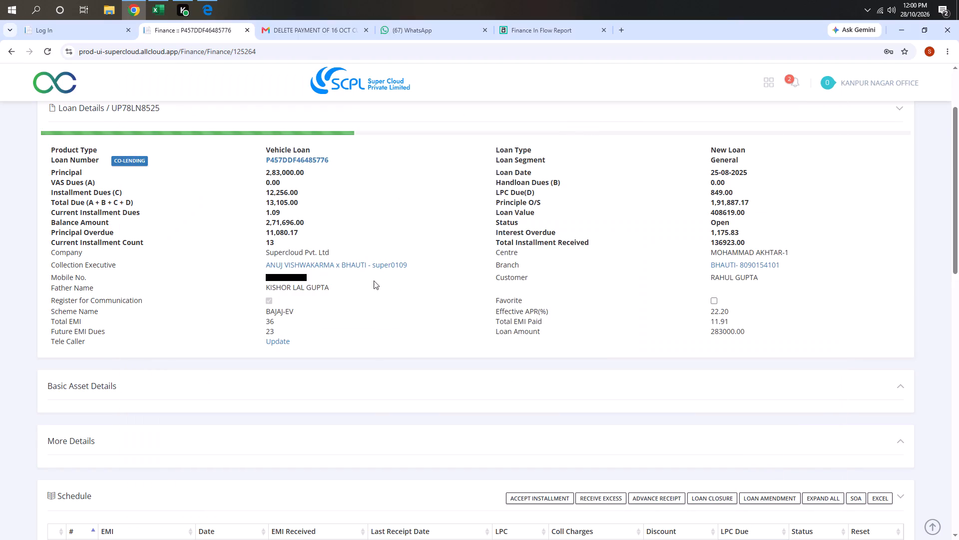
key("alt+Tab")
scroll(416, 292, "up", 7)
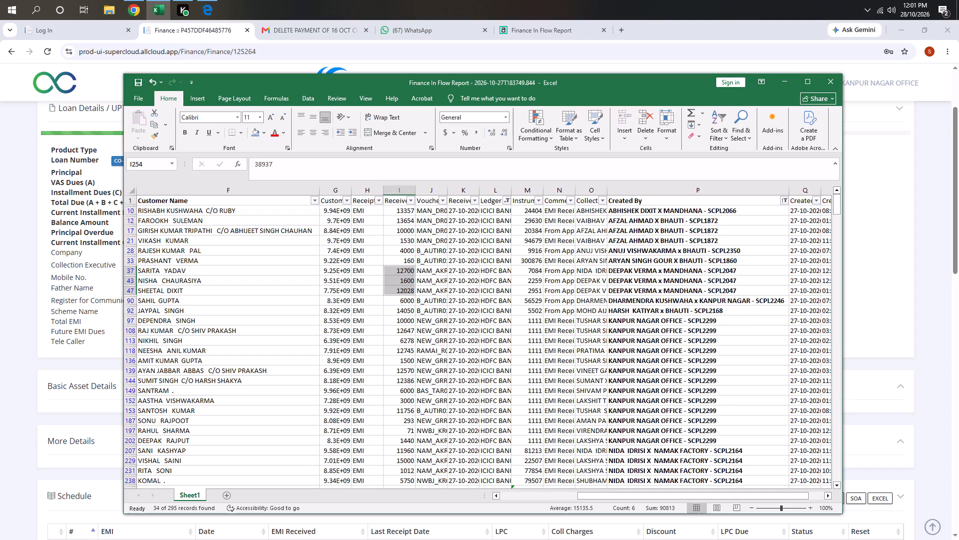
left_click(380, 275)
key("alt+Tab")
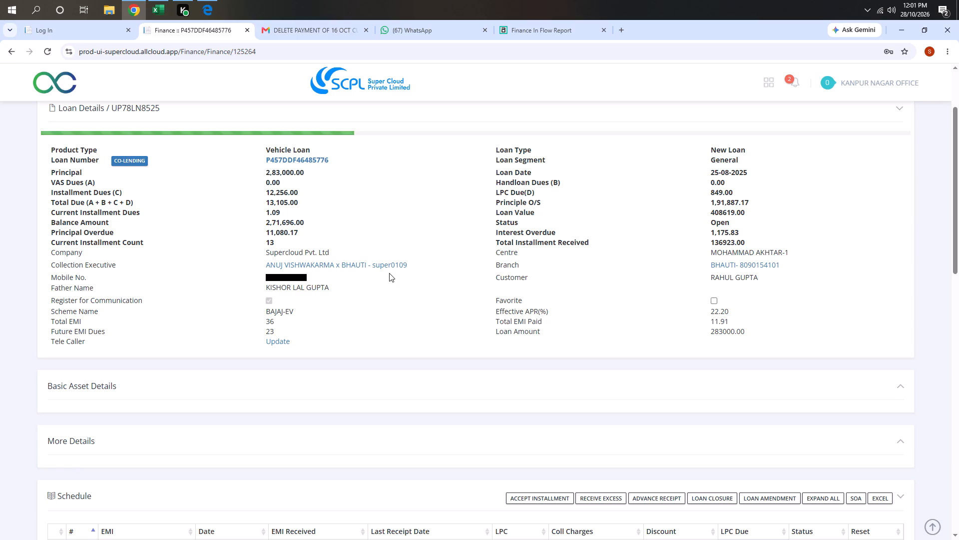
scroll(254, 236, "up", 3)
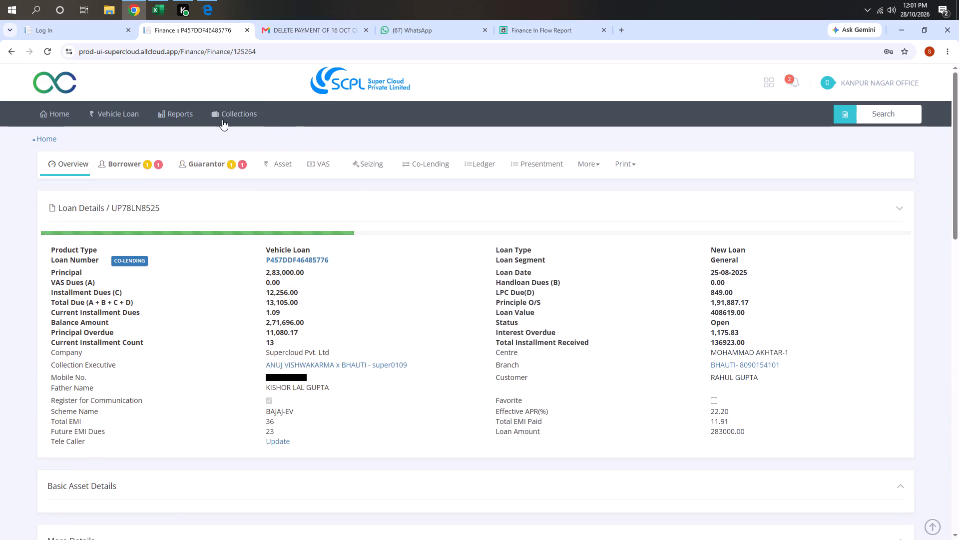
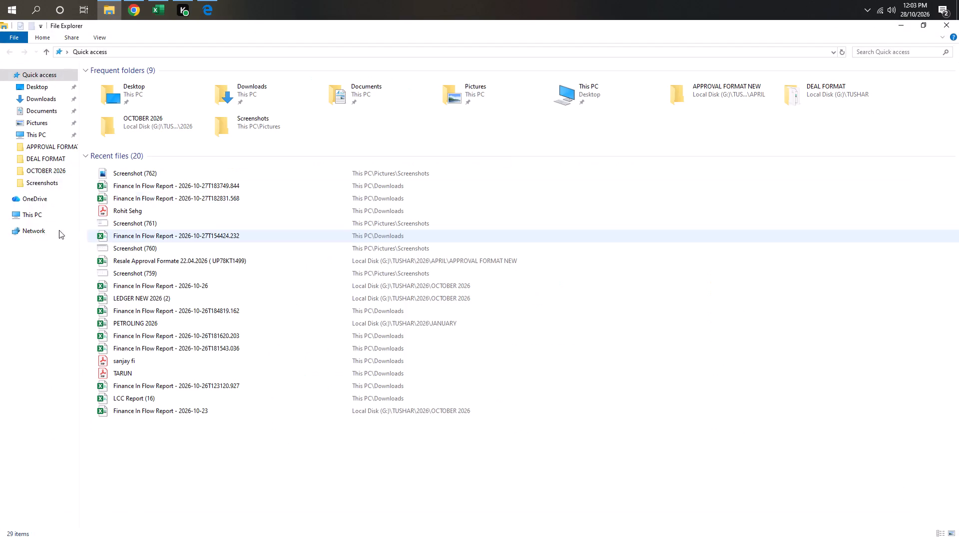
Open the TUSHAR OCT LCC workbook from the OCTOBER 2026 folder and bring it to the front in Excel.
left_click(51, 146)
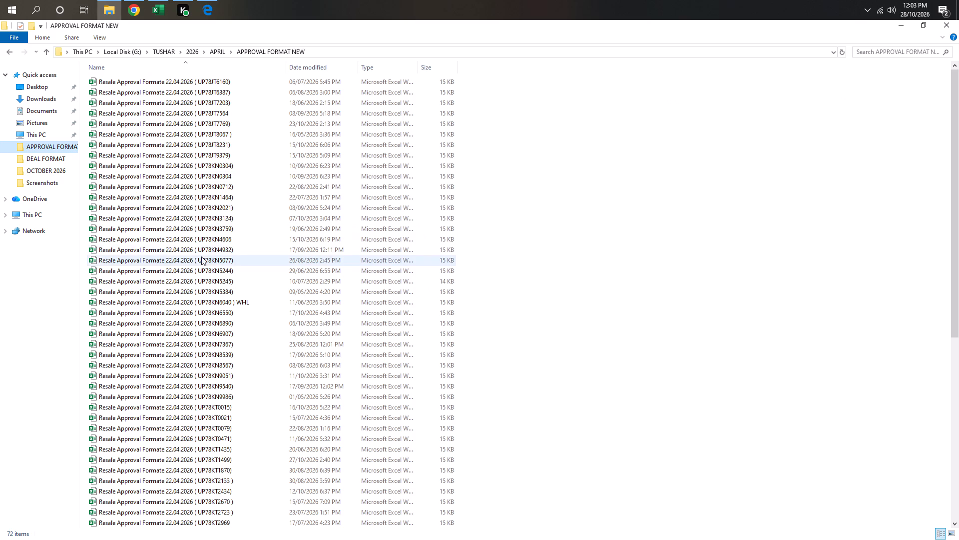
left_click(48, 164)
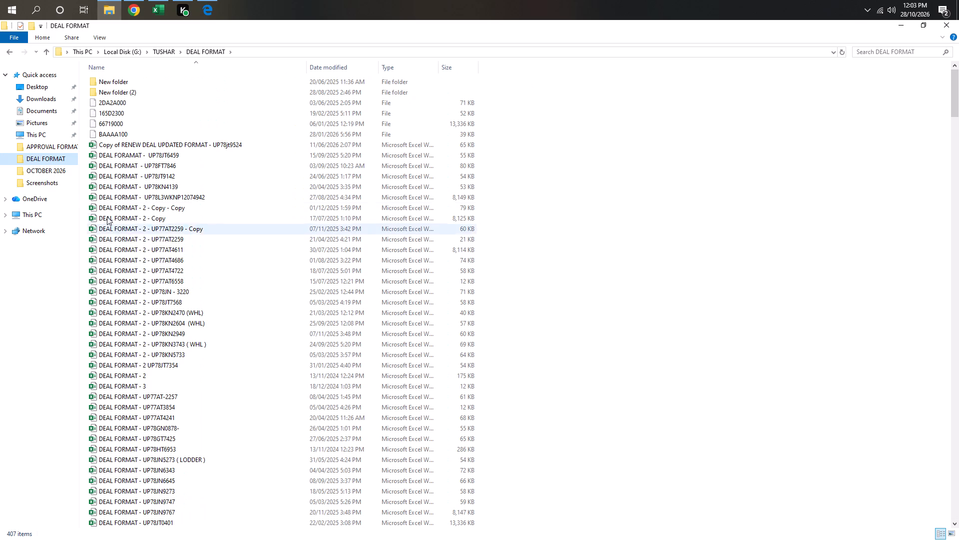
left_click(63, 174)
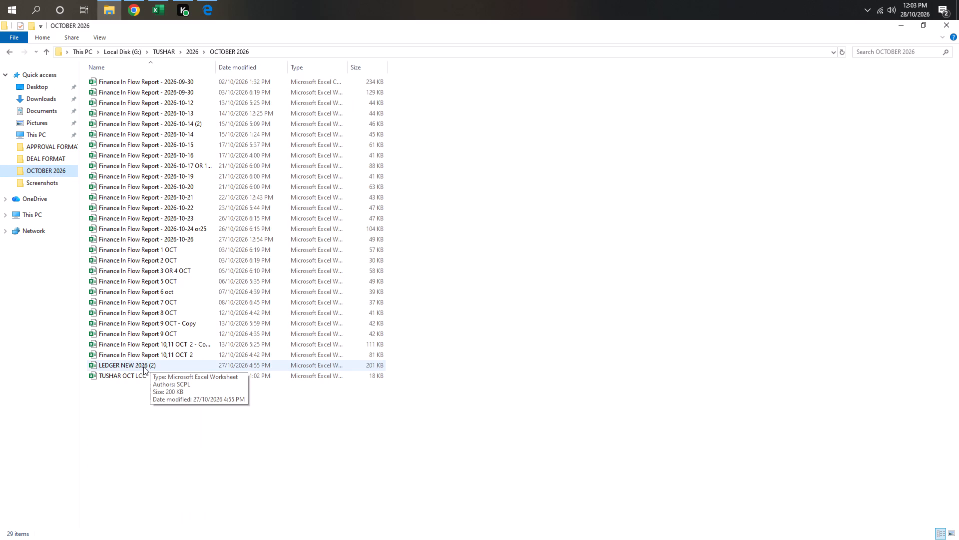
double_click(146, 374)
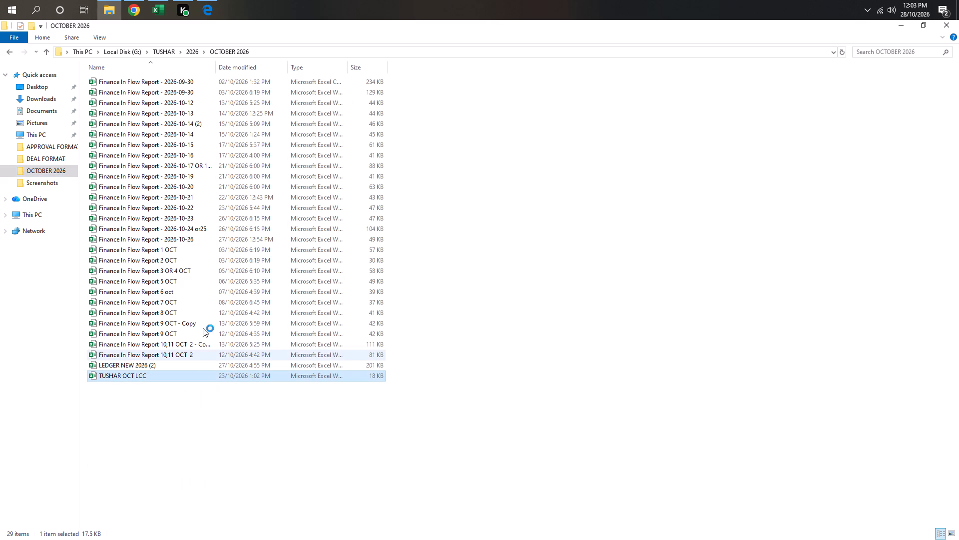
left_click(157, 7)
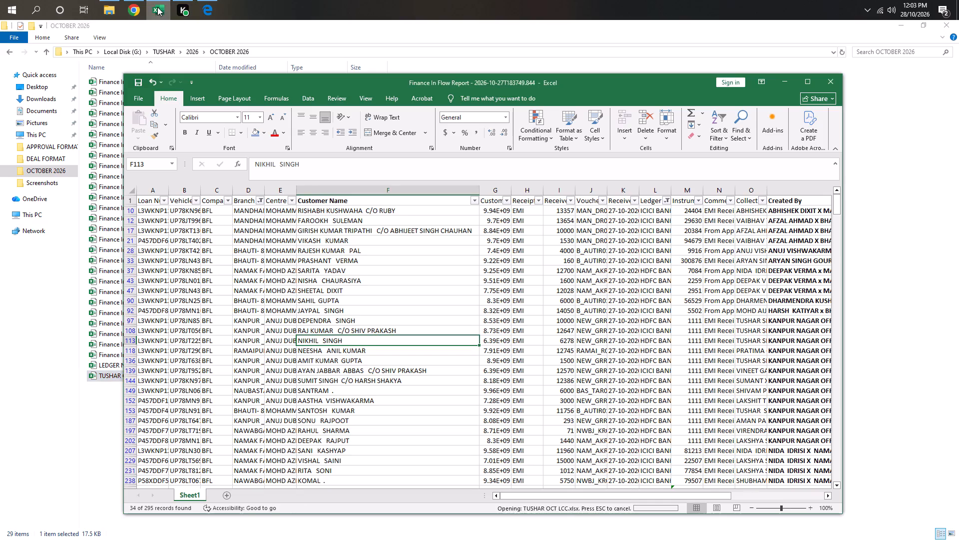
left_click(286, 298)
left_click(403, 214)
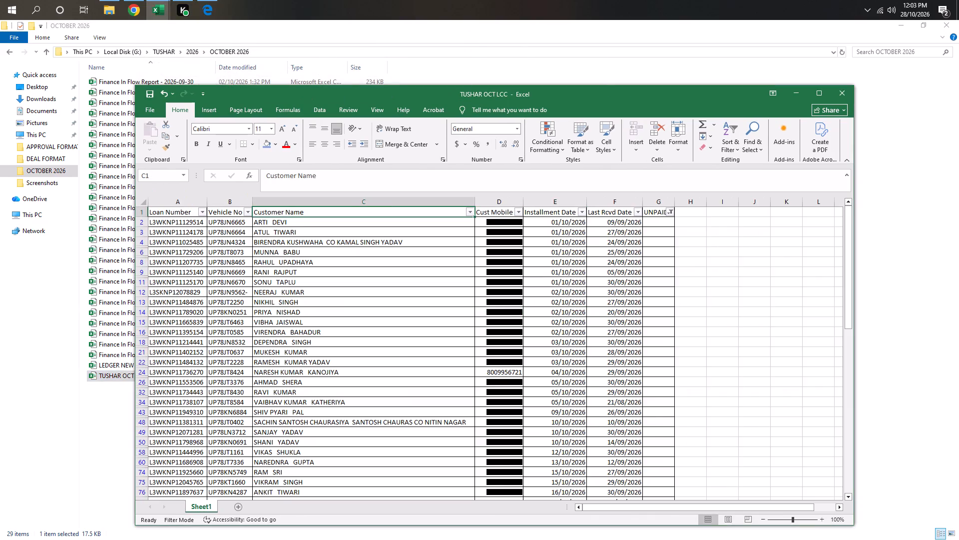
Filter the Customer Name column for SUMAN and check the matching row's vehicle number and mobile number.
left_click(470, 213)
left_click(384, 310)
type("SUMAN")
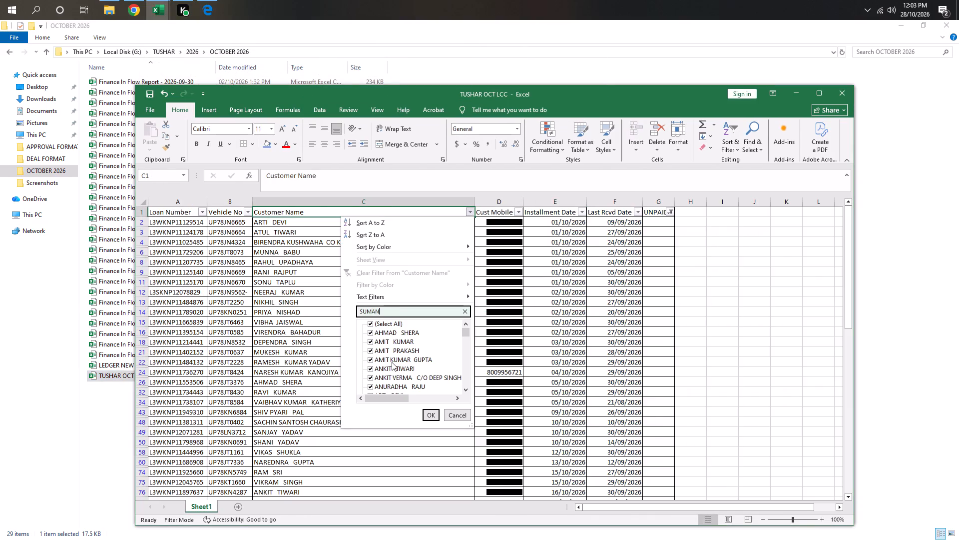
left_click(435, 415)
left_click(317, 218)
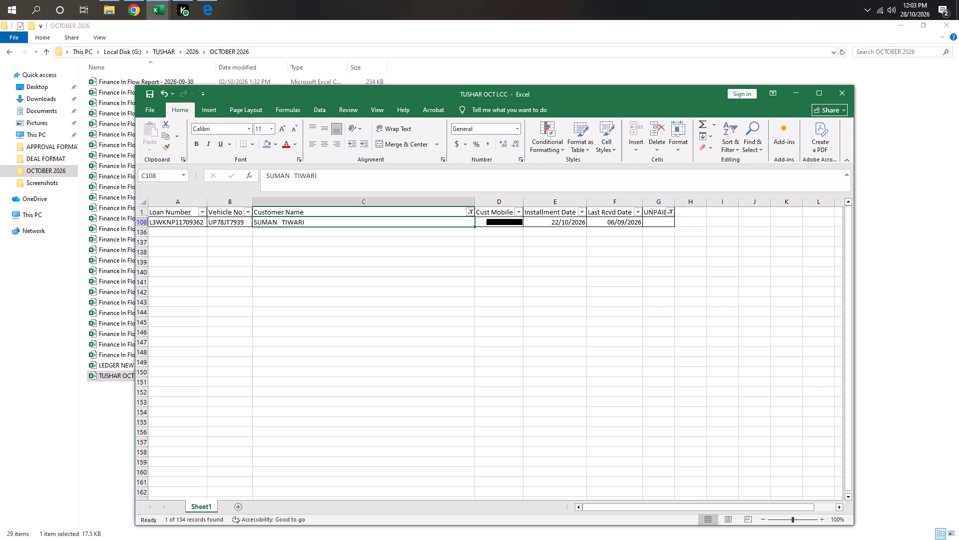
left_click(244, 223)
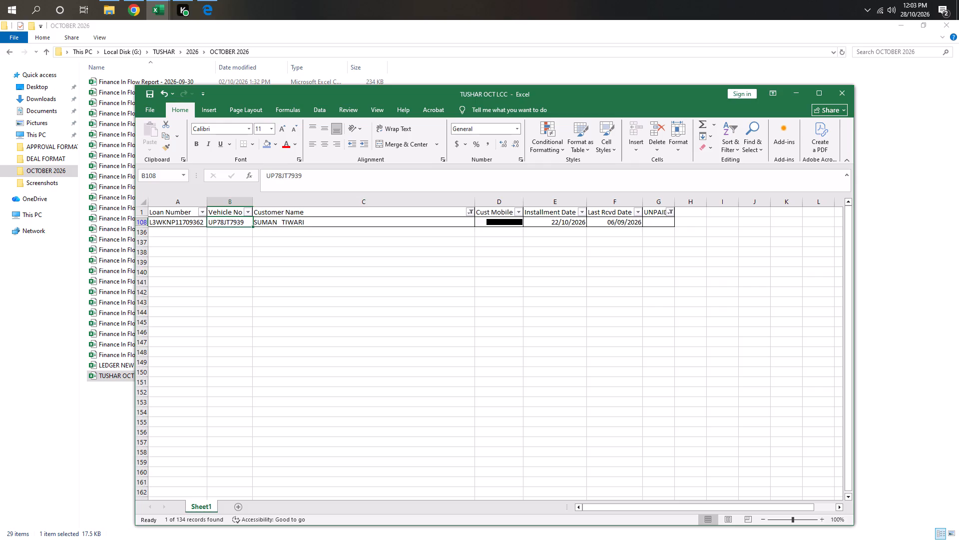
left_click(492, 225)
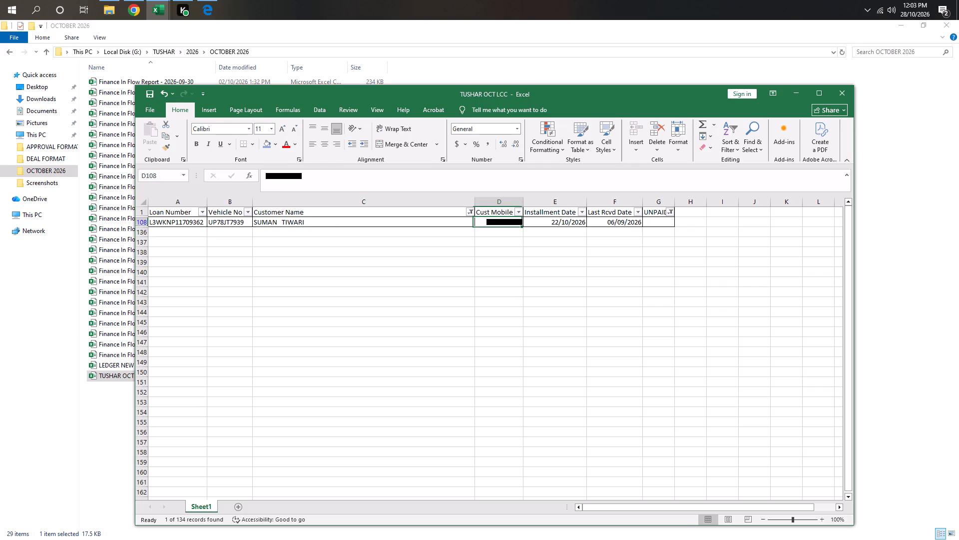
key("shift+space")
left_click(495, 226)
left_click(494, 225)
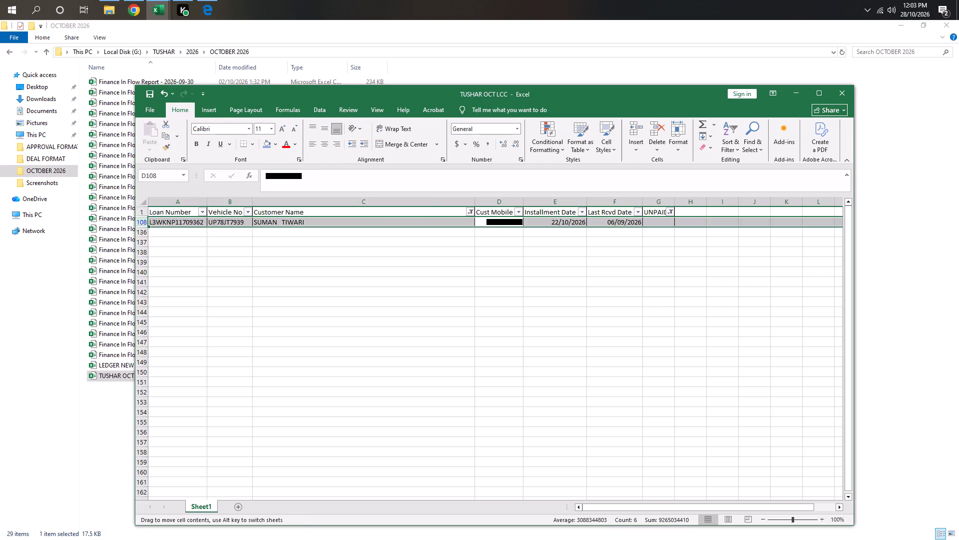
left_click(493, 223)
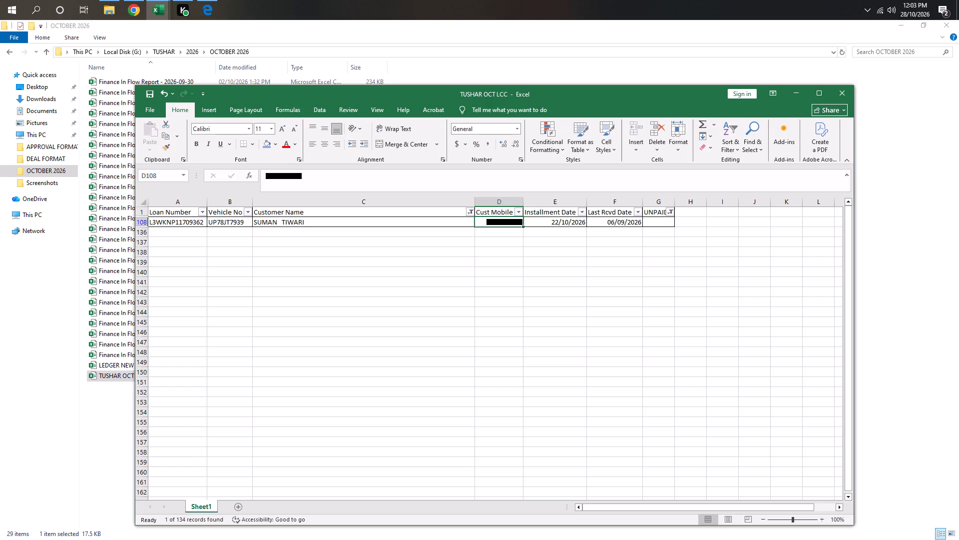
left_click(175, 221)
left_click_drag(331, 176, 182, 175)
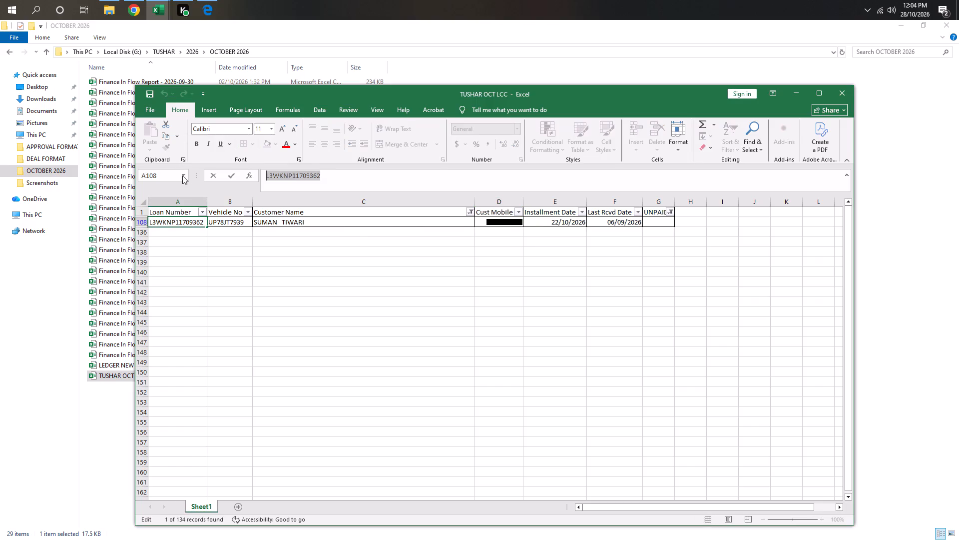
key("ctrl+c")
key("alt+Tab")
left_click(302, 353, "alt")
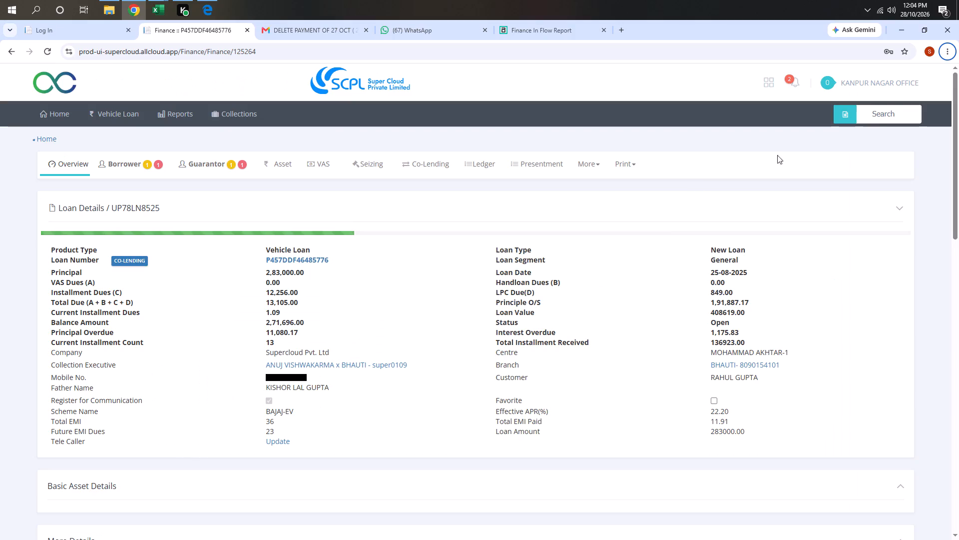
left_click(877, 118)
key("ctrl+v")
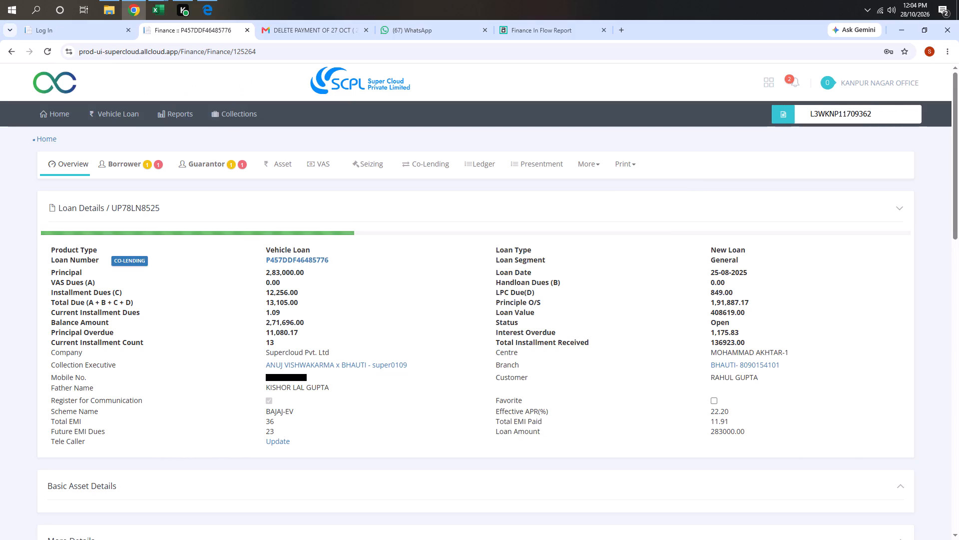
key("Return")
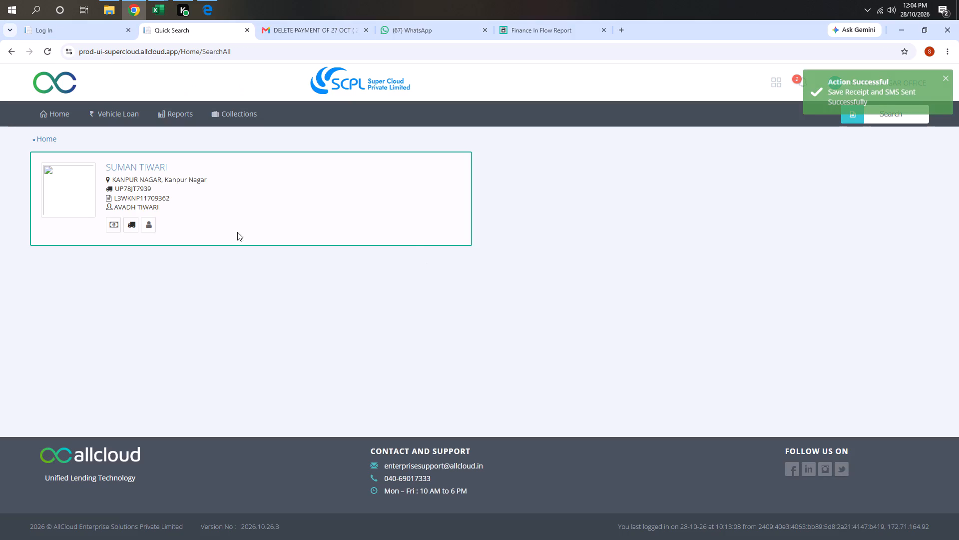
left_click(108, 224)
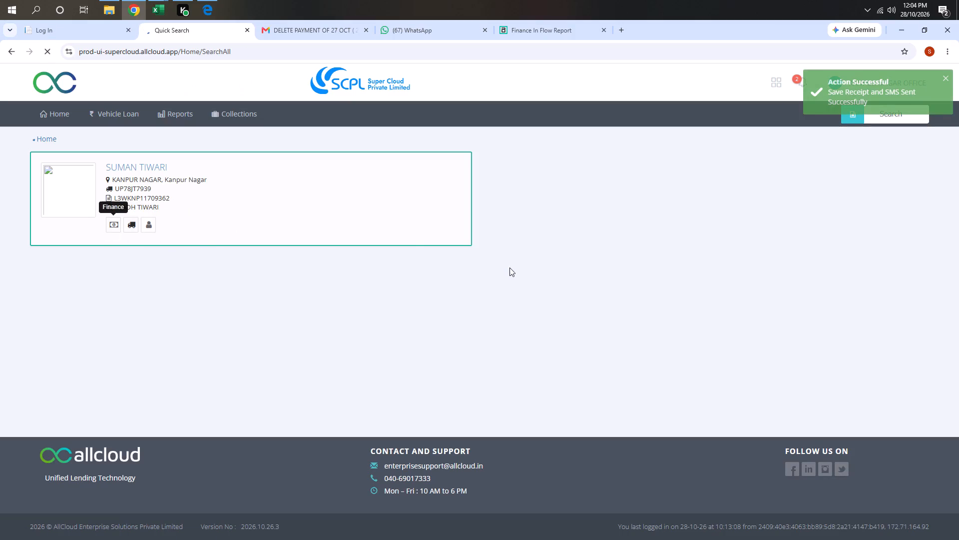
scroll(561, 258, "down", 10)
scroll(561, 258, "up", 6)
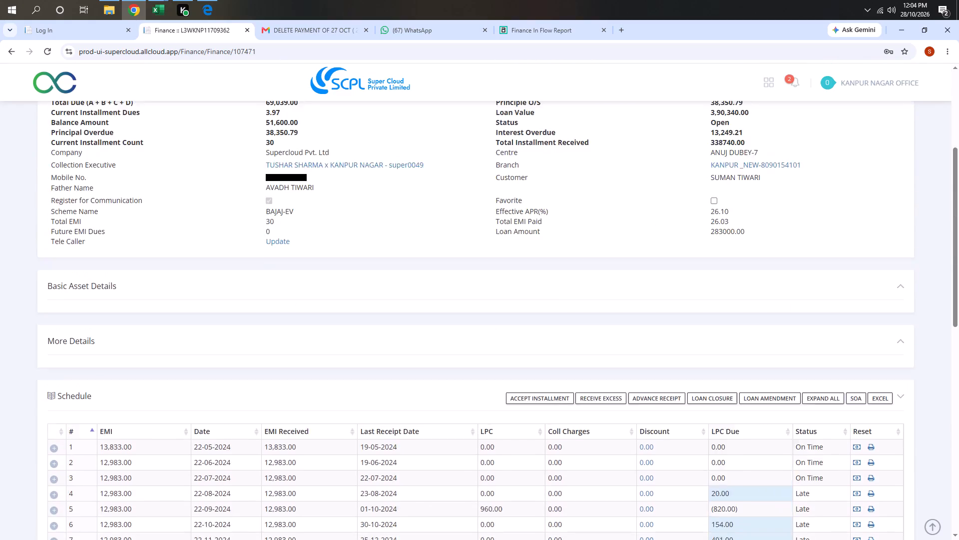
scroll(561, 258, "up", 4)
left_click(607, 162)
left_click(615, 367)
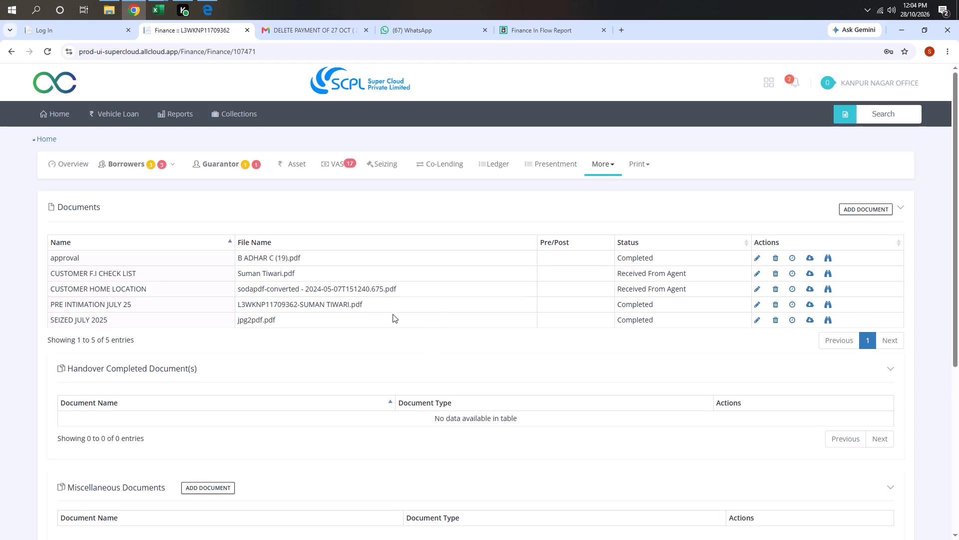
scroll(393, 313, "down", 1)
left_click(600, 115)
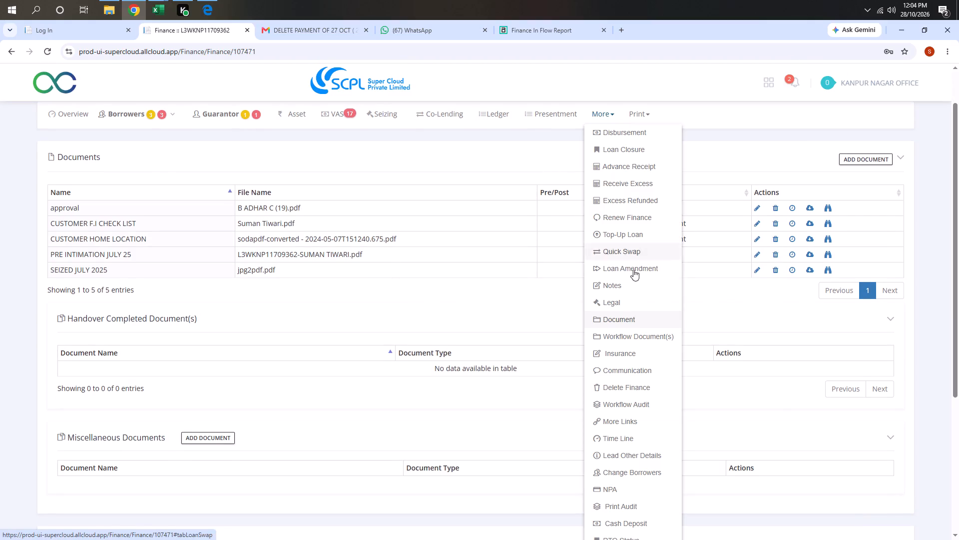
left_click(610, 290)
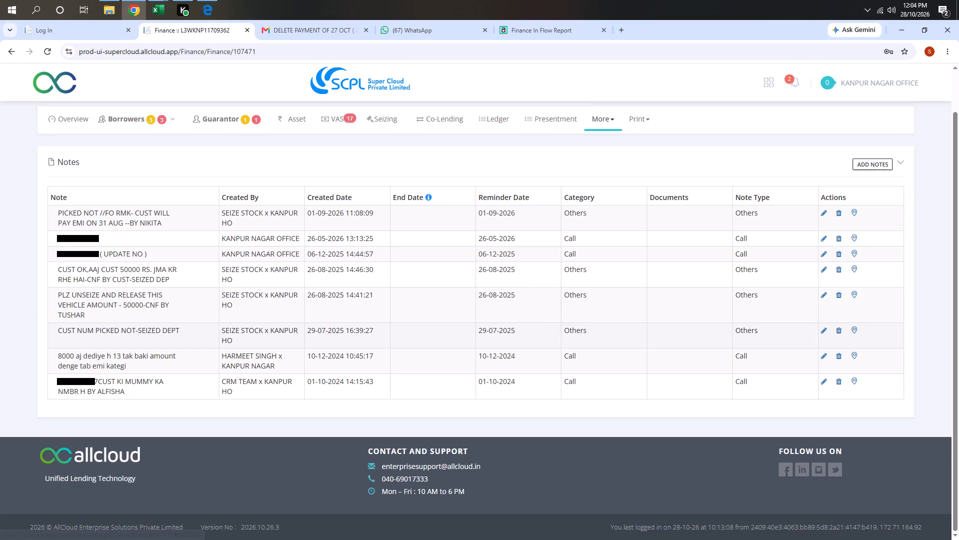
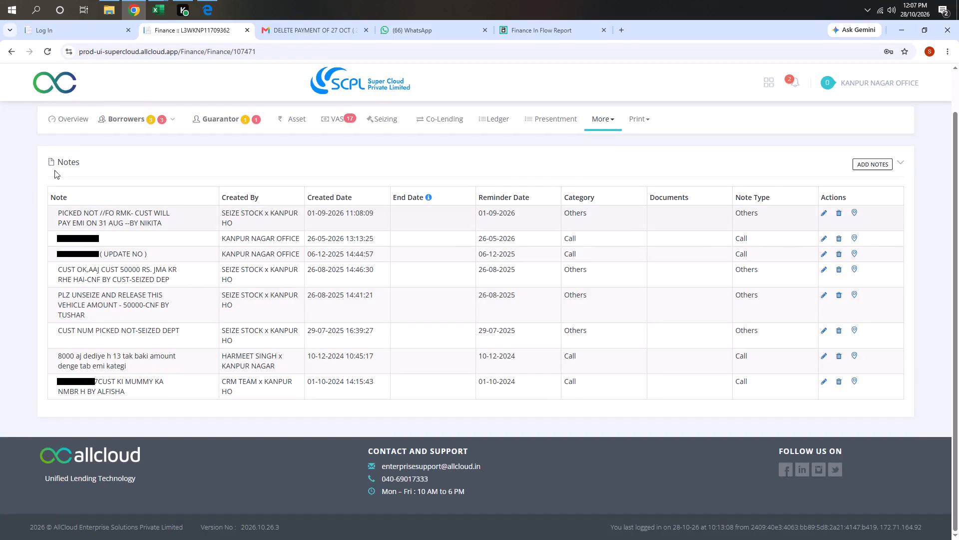
left_click(71, 116)
key("alt+Tab")
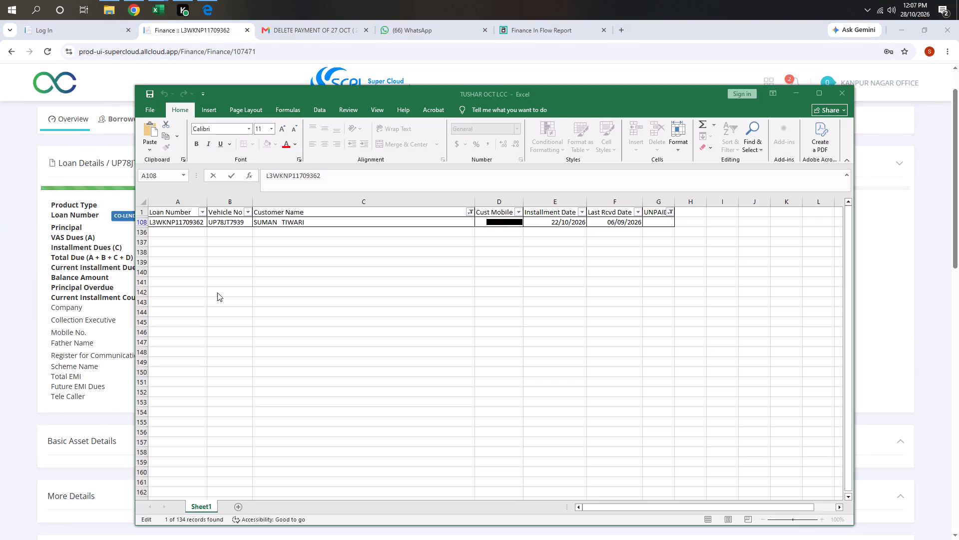
key("alt+Tab")
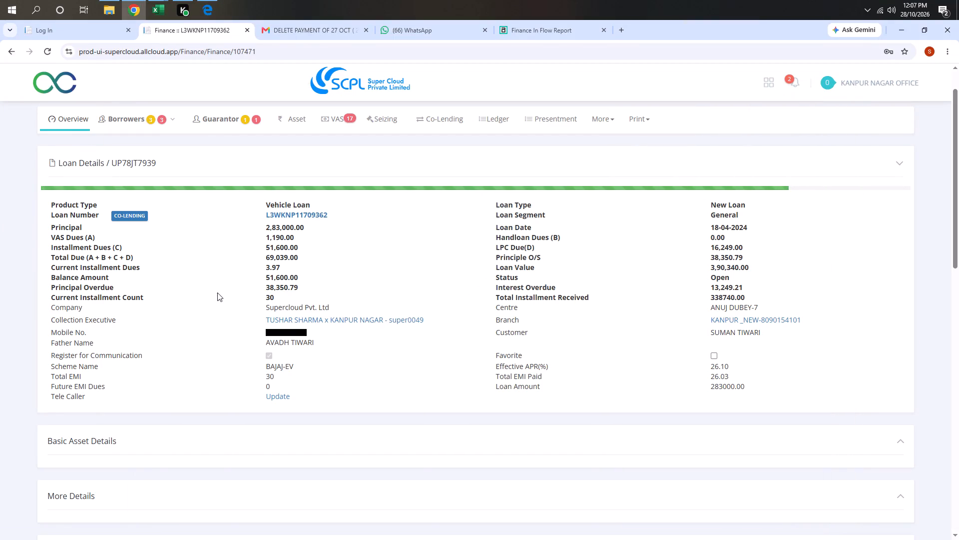